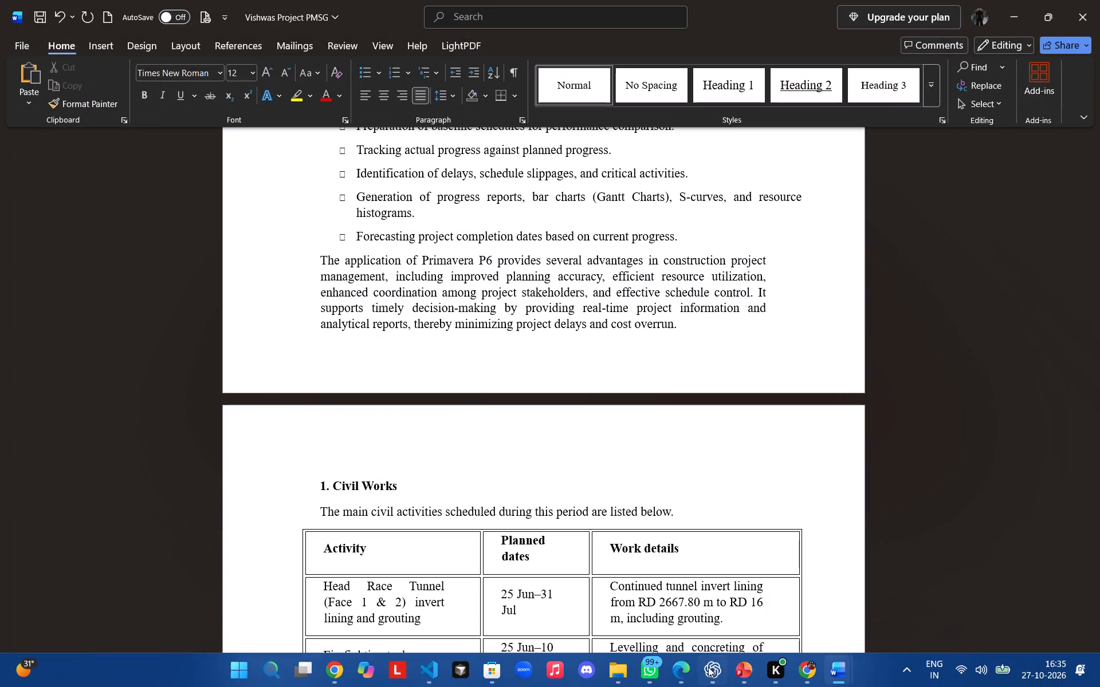
Switch to File Explorer at the Downloads folder.
{"action": "left_click", "coordinate": [631, 681]}
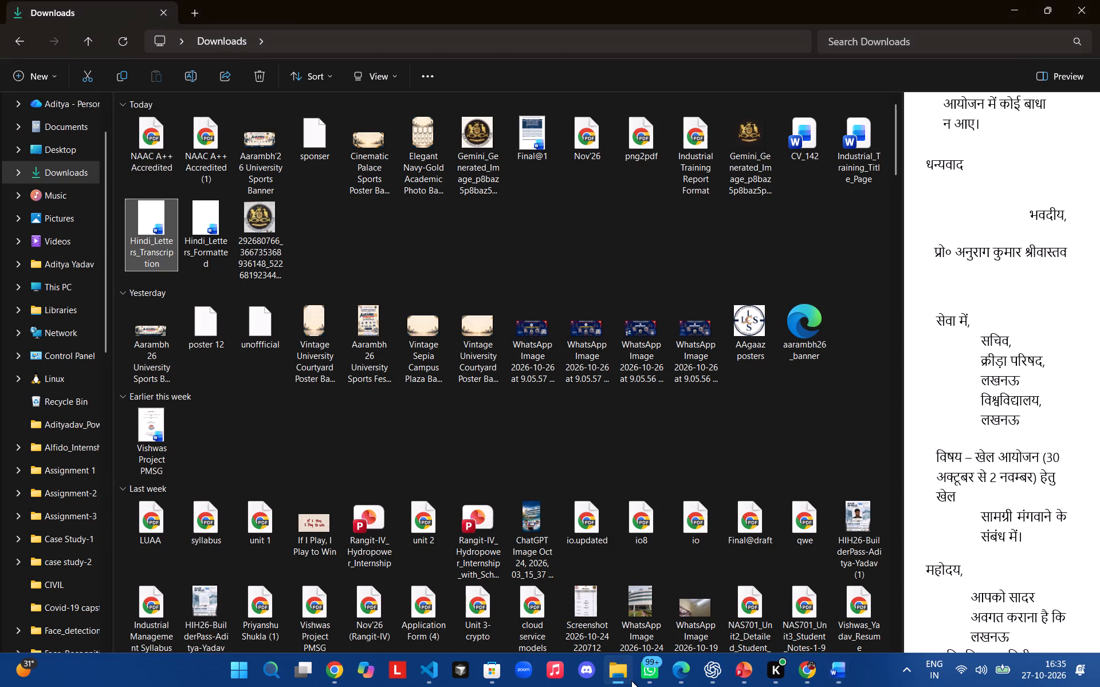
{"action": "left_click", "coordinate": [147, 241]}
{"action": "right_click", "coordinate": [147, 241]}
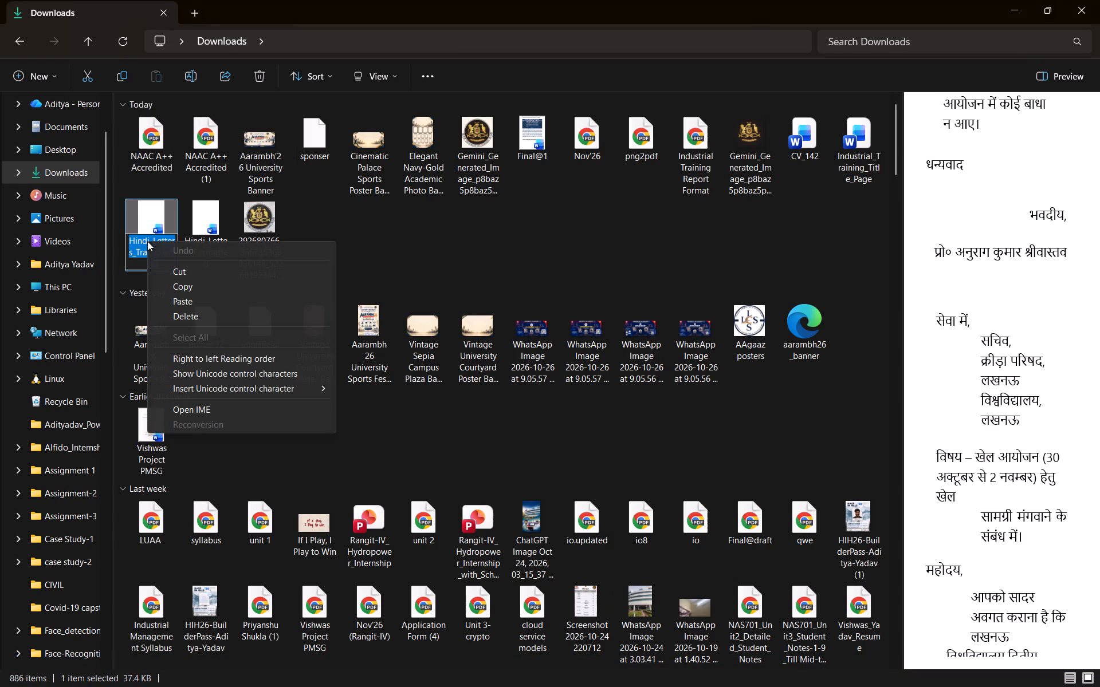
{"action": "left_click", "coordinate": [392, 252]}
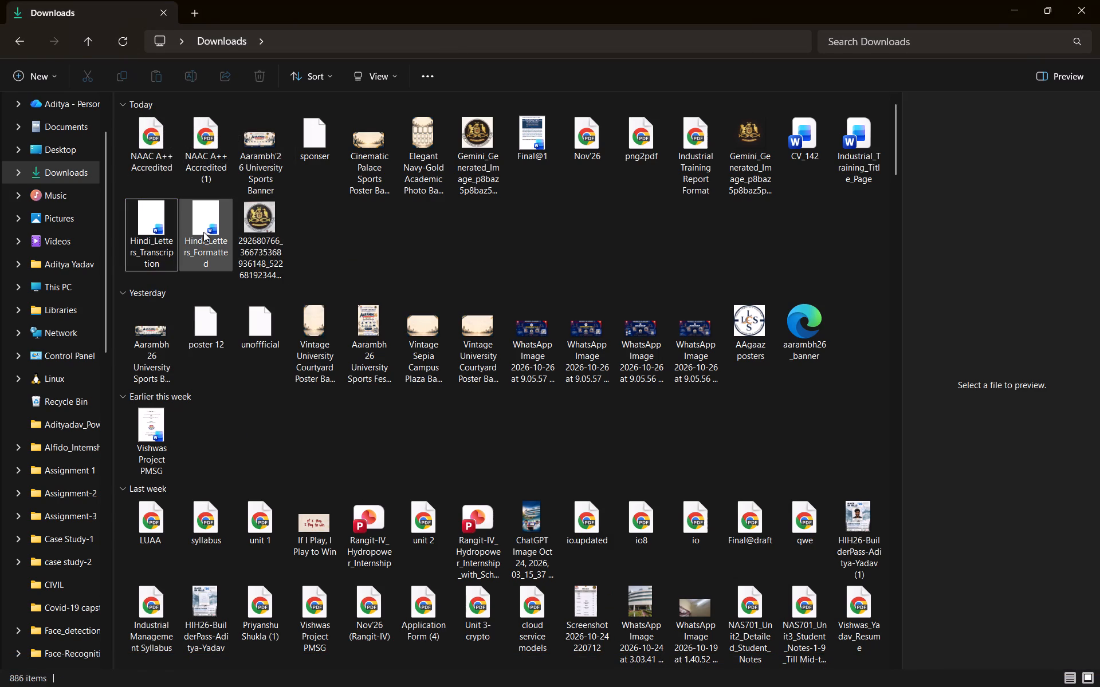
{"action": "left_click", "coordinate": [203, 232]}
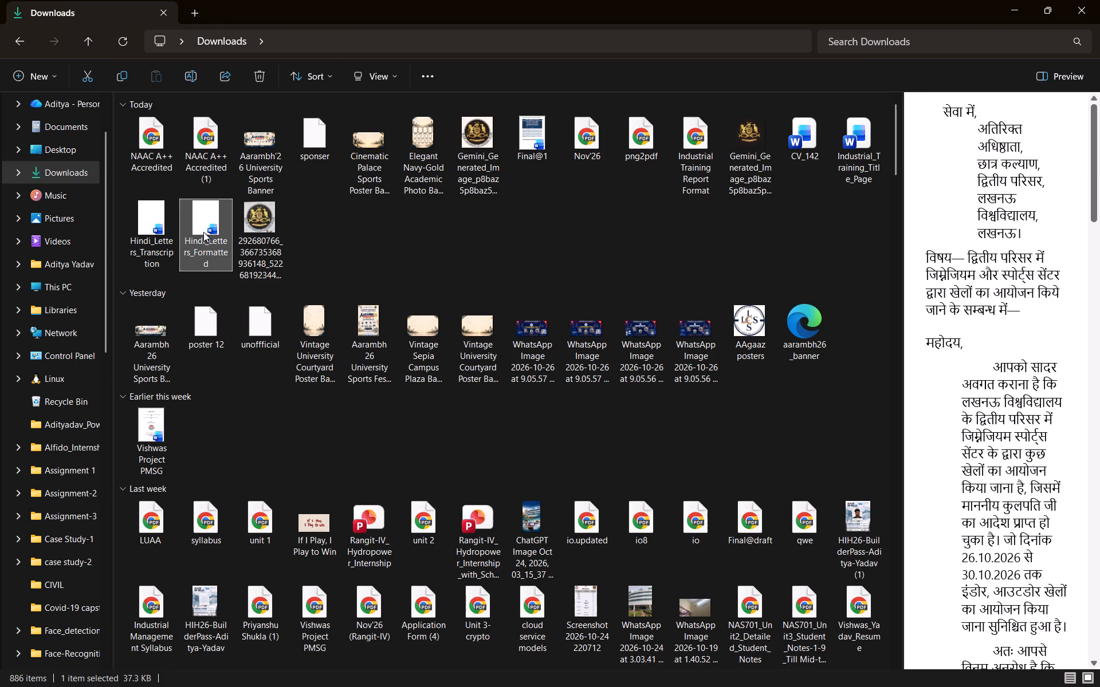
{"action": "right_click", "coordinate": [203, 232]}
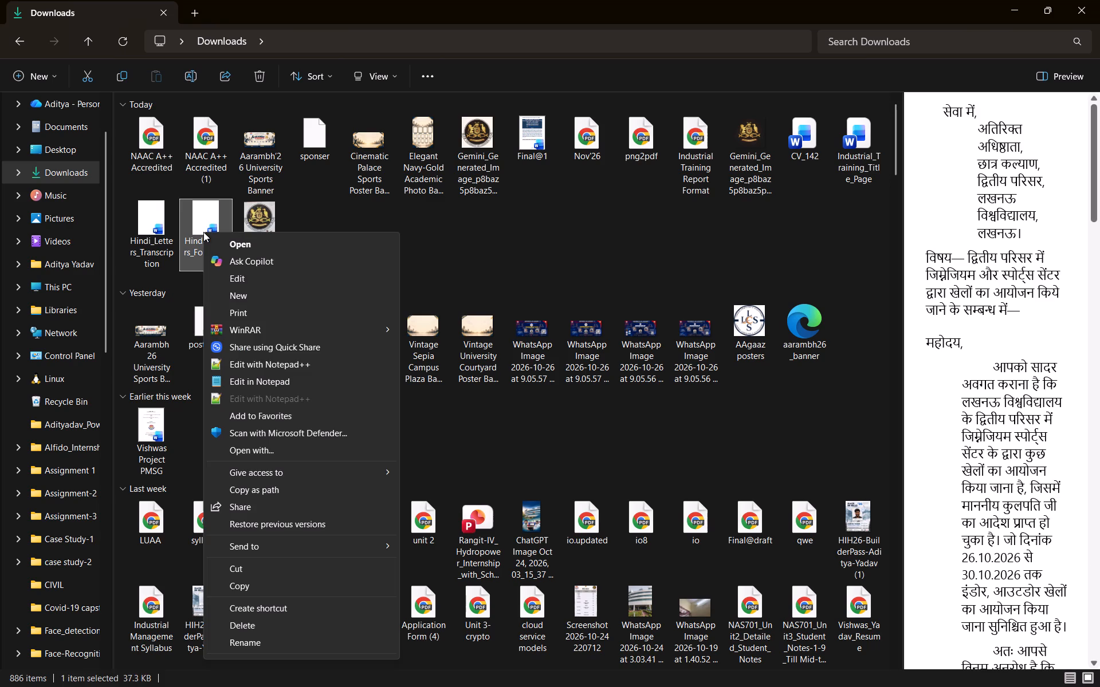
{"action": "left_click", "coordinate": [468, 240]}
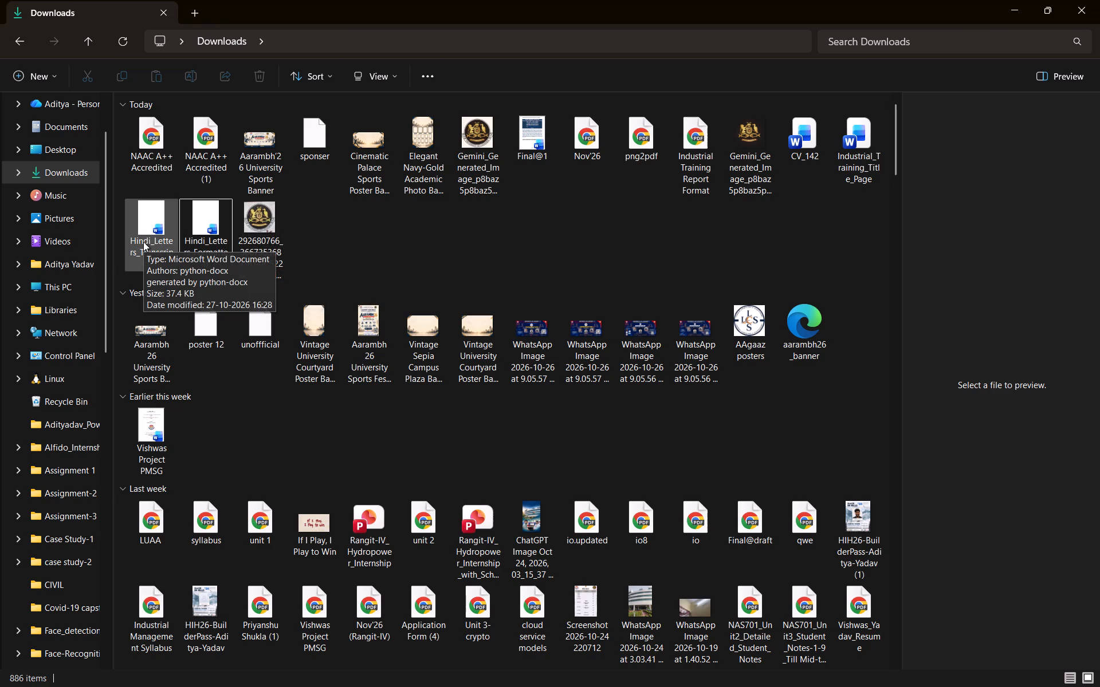
Open the Hindi_Letters_Formatted document from the Downloads folder in Word.
{"action": "double_click", "coordinate": [217, 212]}
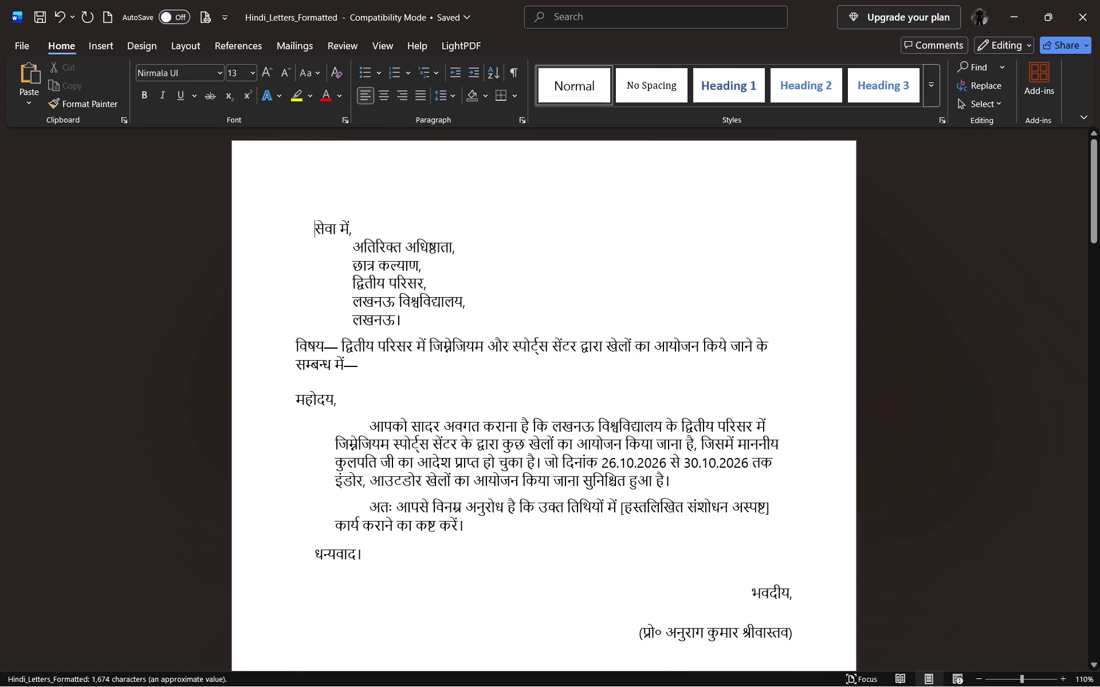
Delete the placeholder "[हस्तलिखित संशोधन अस्पष्ट]" from the request paragraph beginning "अतः आपसे" in the first letter.
{"action": "scroll", "coordinate": [170, 421], "scroll_direction": "down", "scroll_amount": 2}
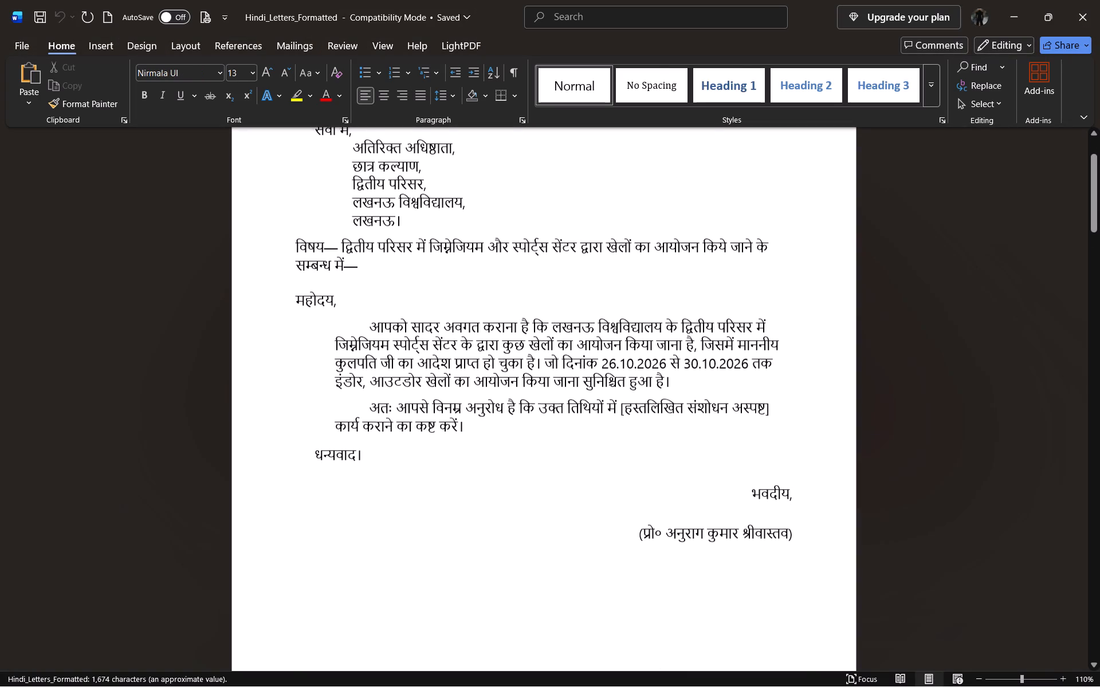
{"action": "left_click", "coordinate": [776, 405]}
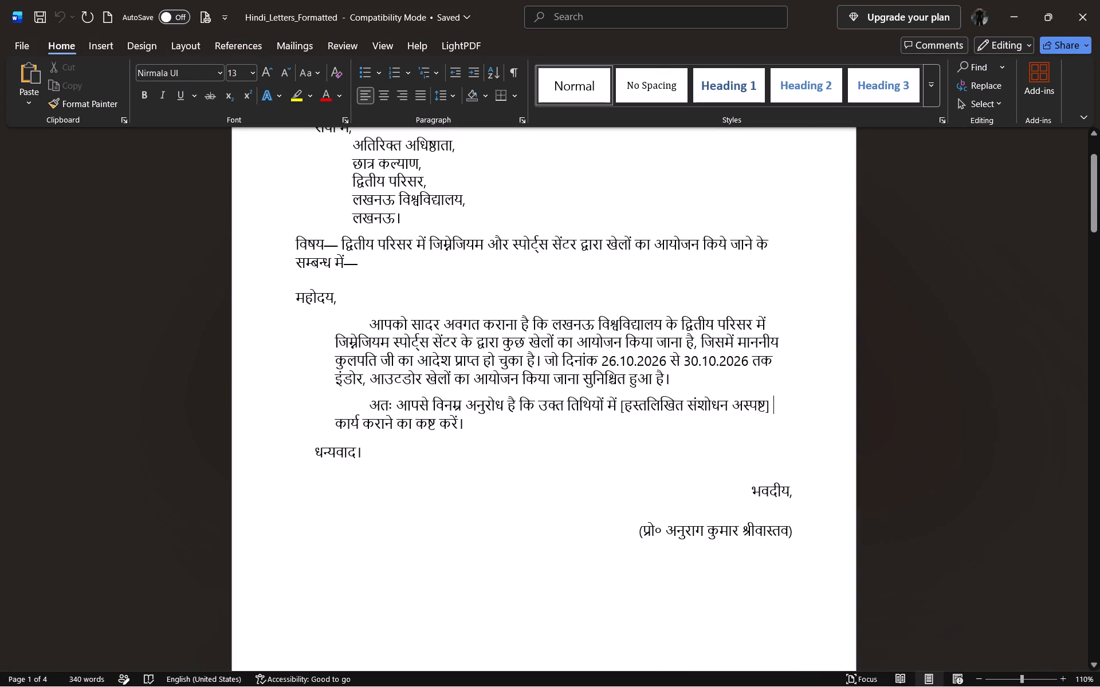
{"action": "key", "text": "BackSpace"}
{"action": "key", "text": "BackSpace"}
{"action": "key", "text": "BackSpace"}
{"action": "key", "text": "BackSpace"}
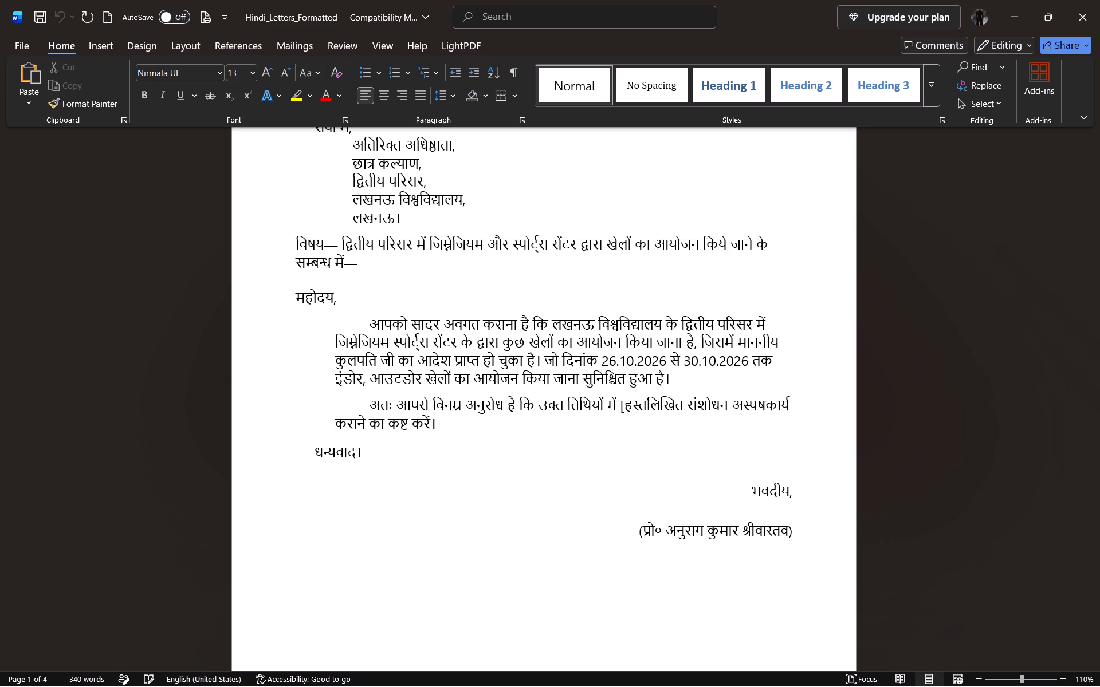
{"action": "key", "text": "BackSpace"}
{"action": "key", "text": "BackSpace"}
{"action": "key", "text": "BackSpace"}
{"action": "key", "text": "BackSpace"}
{"action": "key", "text": "BackSpace"}
{"action": "key", "text": "BackSpace"}
{"action": "key", "text": "BackSpace"}
{"action": "key", "text": "BackSpace"}
{"action": "key", "text": "BackSpace"}
{"action": "key", "text": "BackSpace"}
{"action": "key", "text": "BackSpace"}
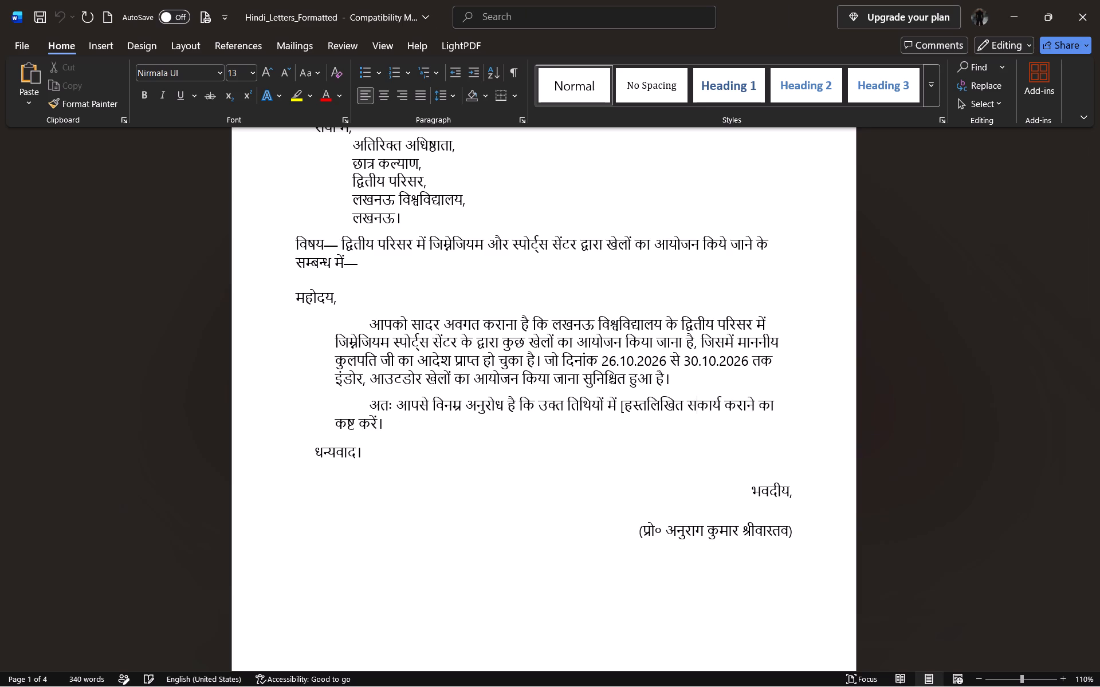
{"action": "key", "text": "BackSpace"}
{"action": "key", "text": "BackSpace"}
{"action": "key", "text": "BackSpace"}
{"action": "key", "text": "BackSpace"}
{"action": "key", "text": "BackSpace"}
{"action": "key", "text": "BackSpace"}
{"action": "key", "text": "BackSpace"}
{"action": "key", "text": "BackSpace"}
{"action": "key", "text": "BackSpace"}
{"action": "key", "text": "BackSpace"}
{"action": "key", "text": "BackSpace"}
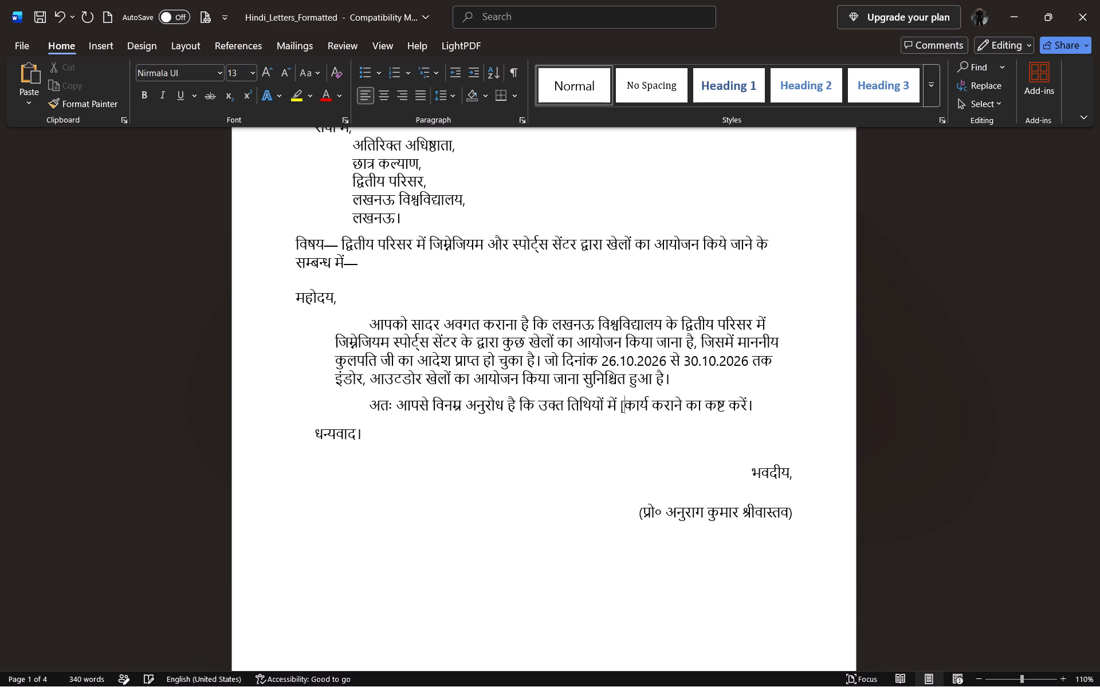
{"action": "key", "text": "BackSpace"}
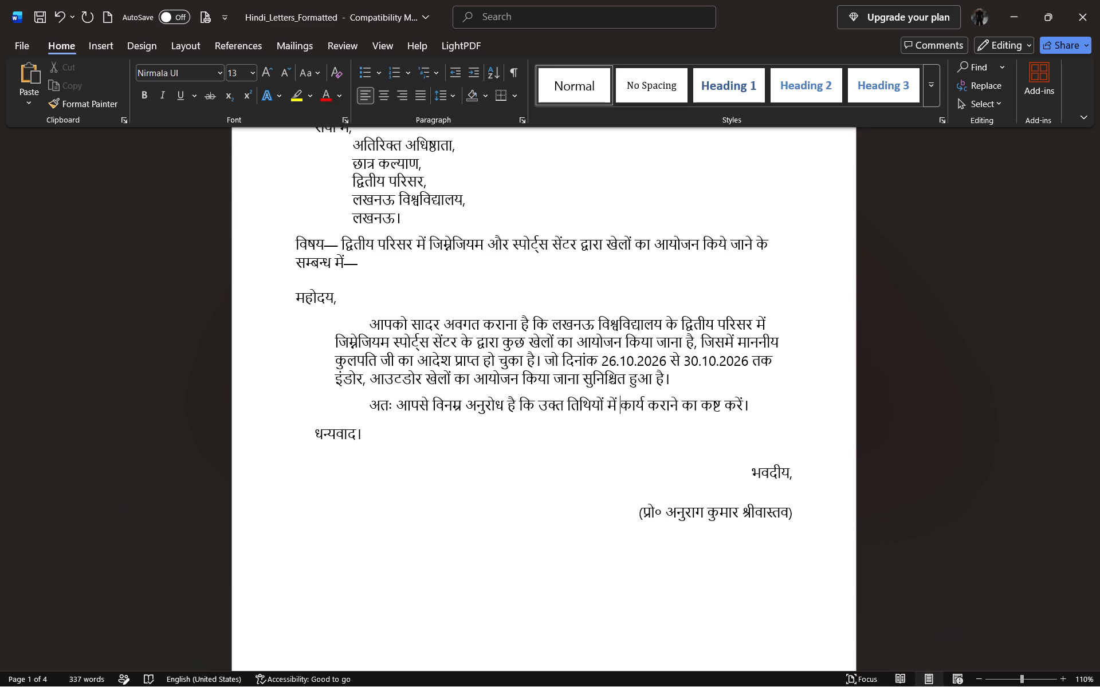
Recheck the first letter and examine the second letter for bracketed unclear-handwriting placeholders.
{"action": "scroll", "coordinate": [776, 405], "scroll_direction": "up", "scroll_amount": 1}
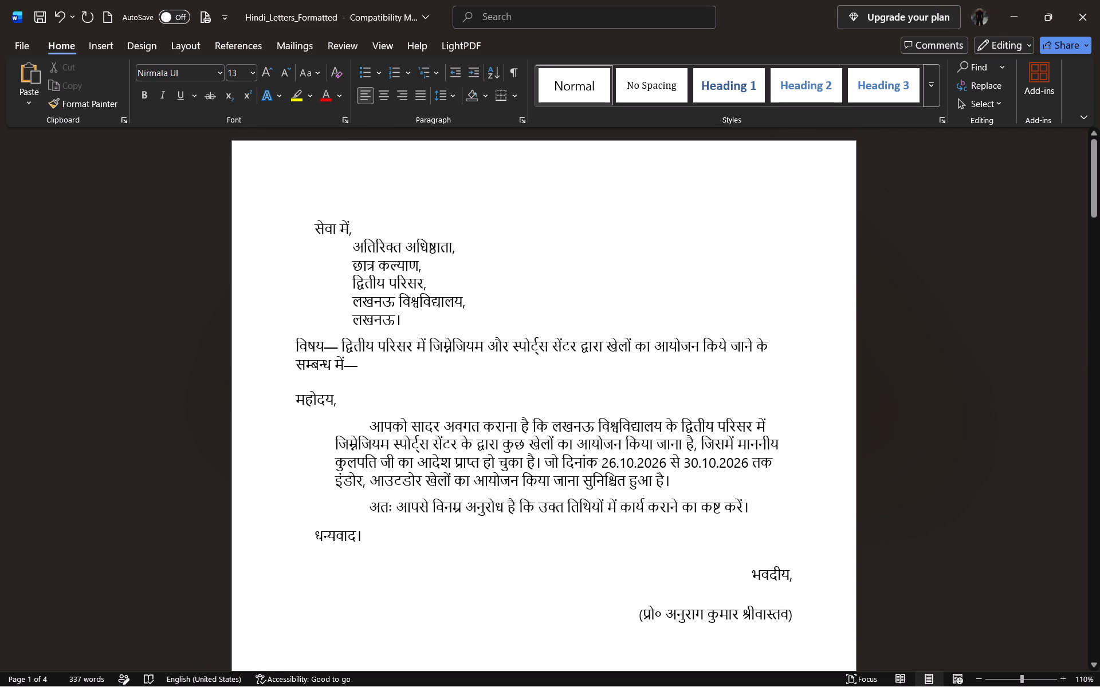
{"action": "scroll", "coordinate": [776, 405], "scroll_direction": "down", "scroll_amount": 4}
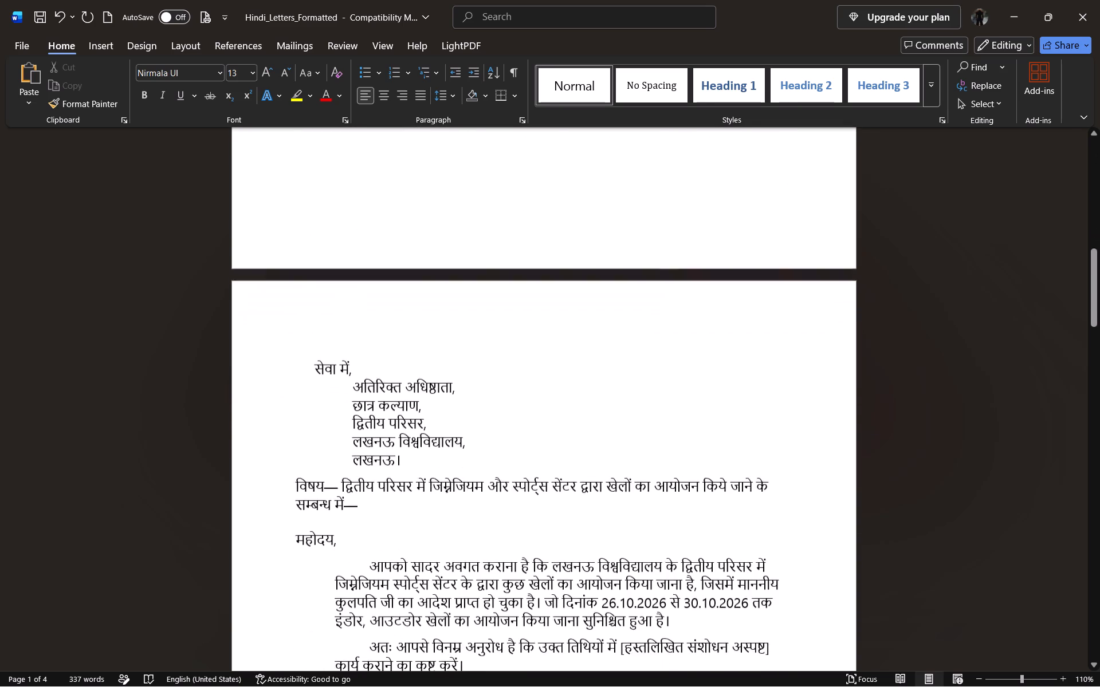
{"action": "scroll", "coordinate": [776, 405], "scroll_direction": "down", "scroll_amount": 2}
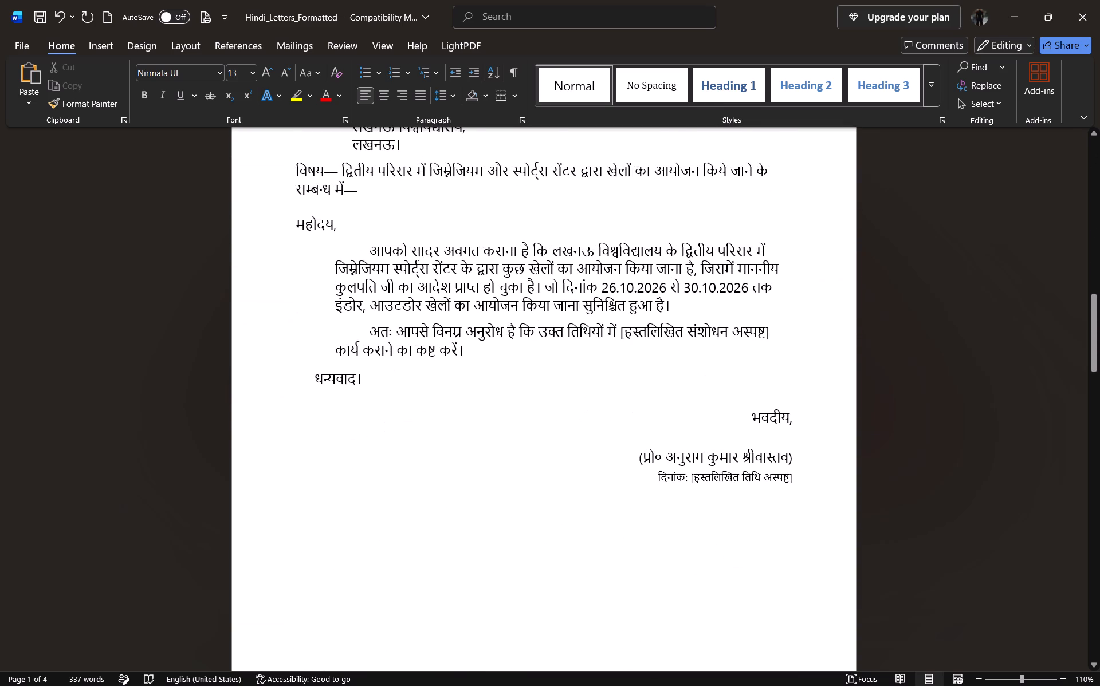
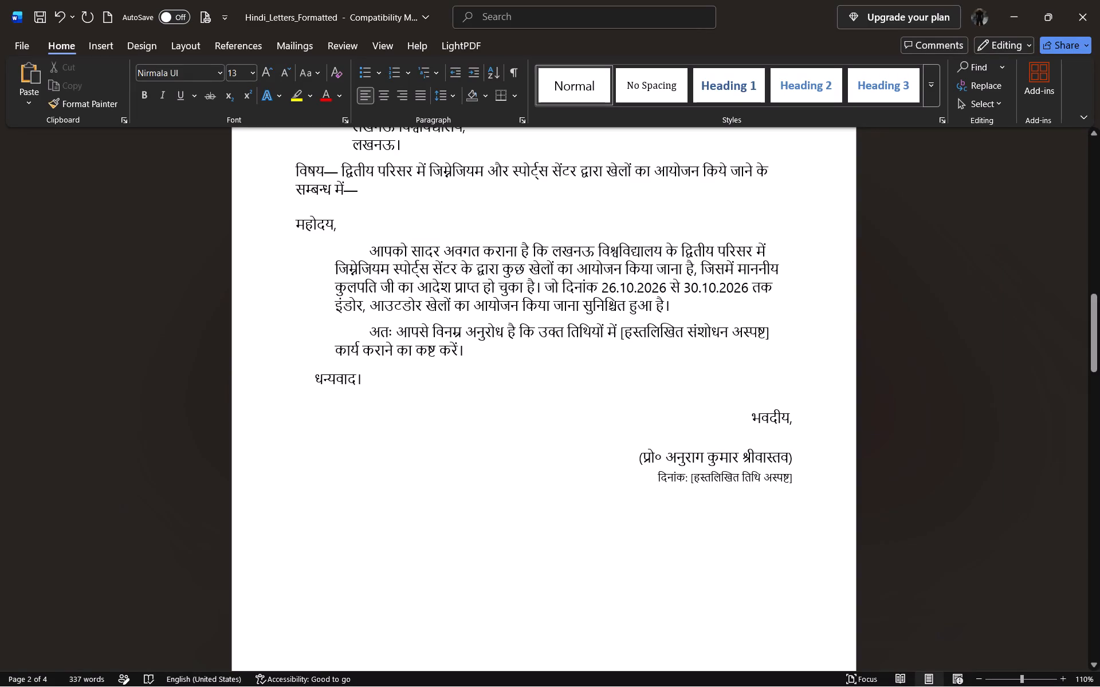
Delete the placeholder "[हस्तलिखित संशोधन अस्पष्ट]" and the extra space from the second letter's request paragraph beginning "अतः आपसे विनम्र".
{"action": "left_click_drag", "start_coordinate": [776, 329], "coordinate": [625, 331]}
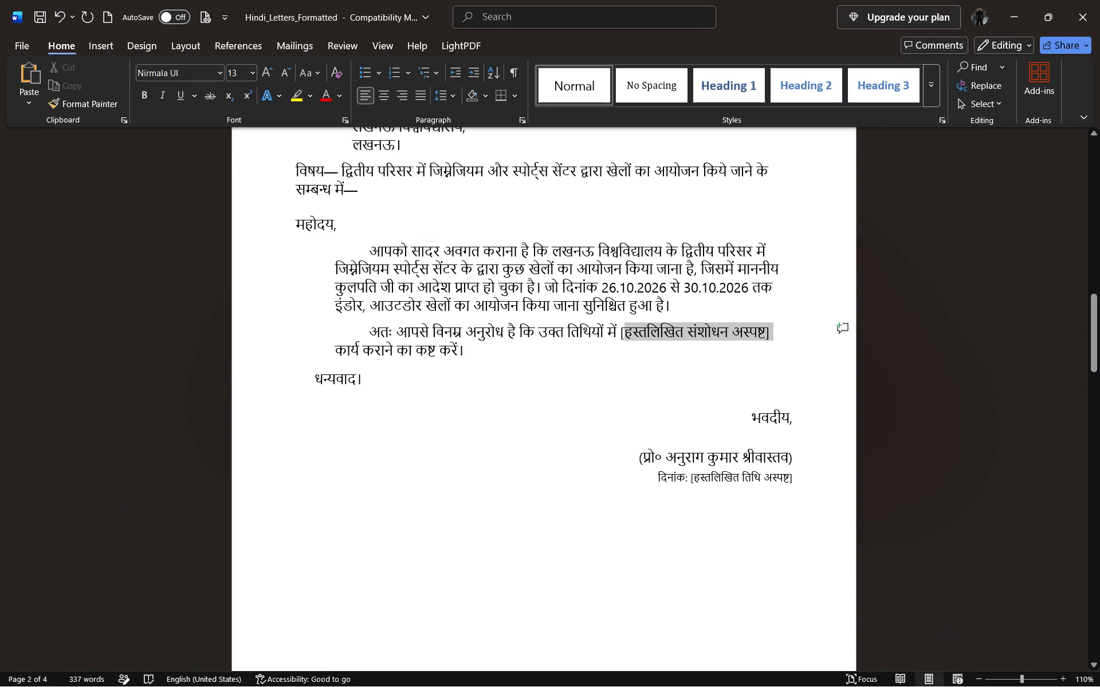
{"action": "left_click_drag", "start_coordinate": [625, 331], "coordinate": [606, 334]}
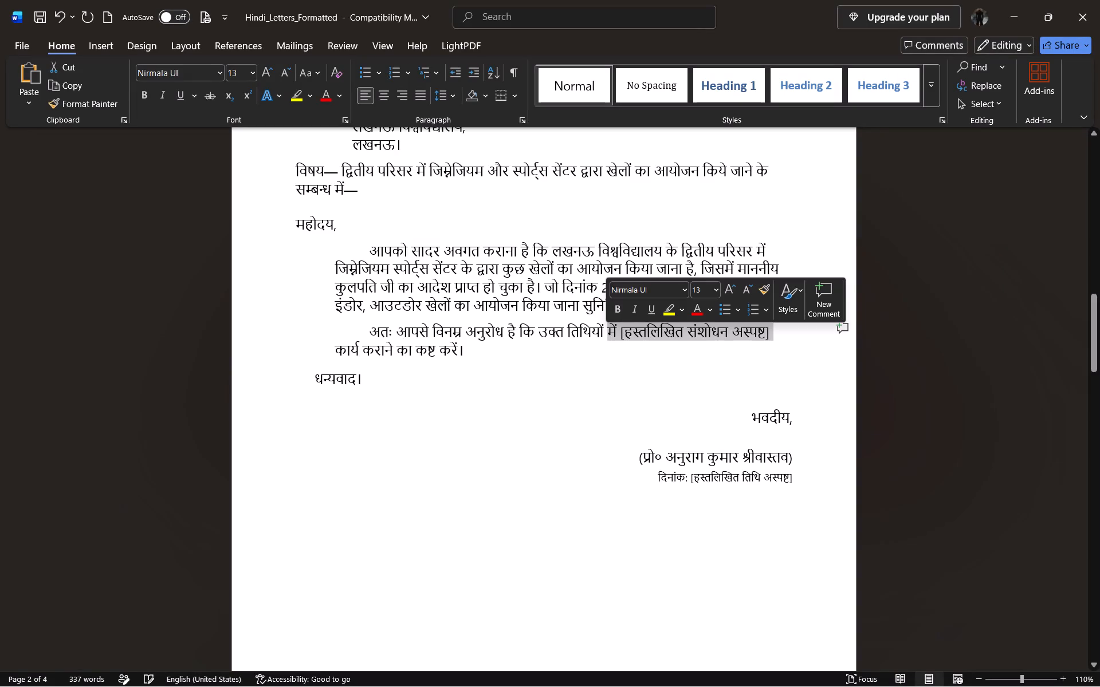
{"action": "key", "text": "Right"}
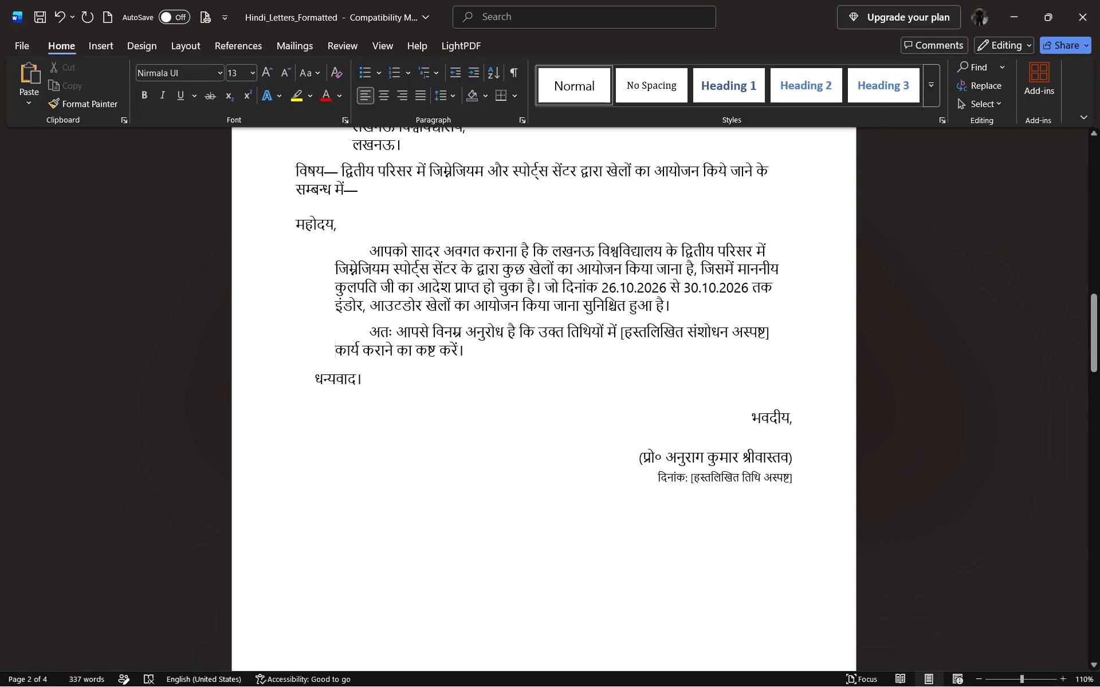
{"action": "left_click", "coordinate": [769, 333]}
{"action": "key", "text": "BackSpace"}
{"action": "key", "text": "BackSpace"}
{"action": "key", "text": "BackSpace"}
{"action": "key", "text": "BackSpace"}
{"action": "key", "text": "BackSpace"}
{"action": "key", "text": "BackSpace"}
{"action": "key", "text": "BackSpace"}
{"action": "key", "text": "BackSpace"}
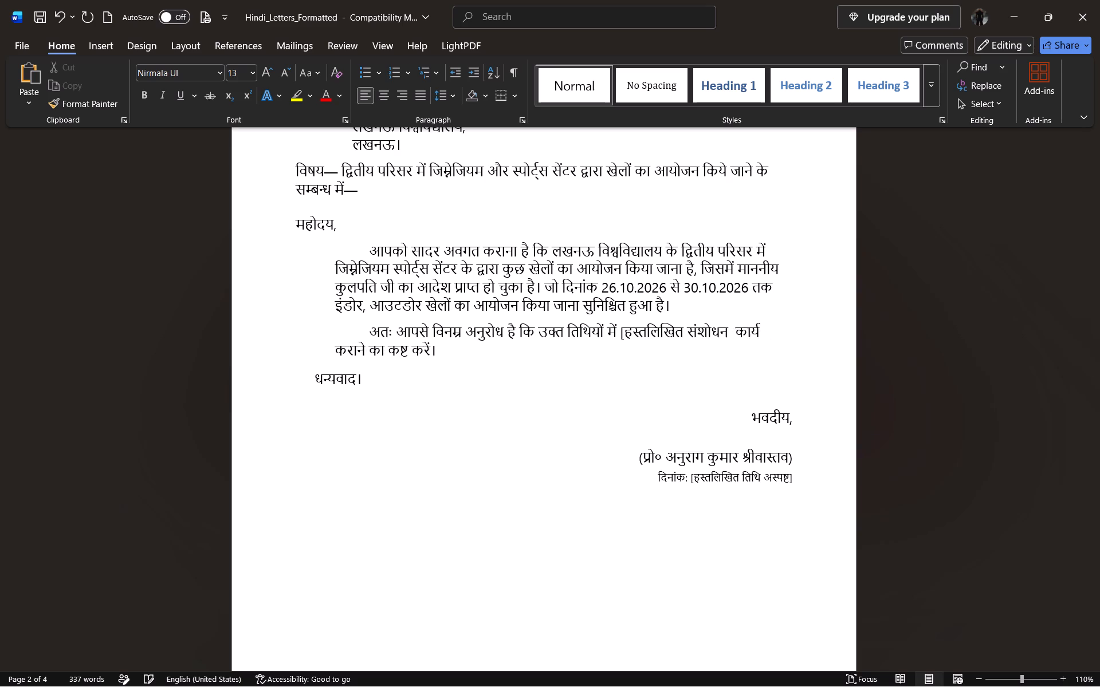
{"action": "key", "text": "BackSpace"}
{"action": "key", "text": "BackSpace"}
{"action": "key", "text": "BackSpace"}
{"action": "key", "text": "BackSpace"}
{"action": "key", "text": "BackSpace"}
{"action": "key", "text": "BackSpace"}
{"action": "key", "text": "BackSpace"}
{"action": "key", "text": "BackSpace"}
{"action": "key", "text": "BackSpace"}
{"action": "key", "text": "BackSpace"}
{"action": "key", "text": "BackSpace"}
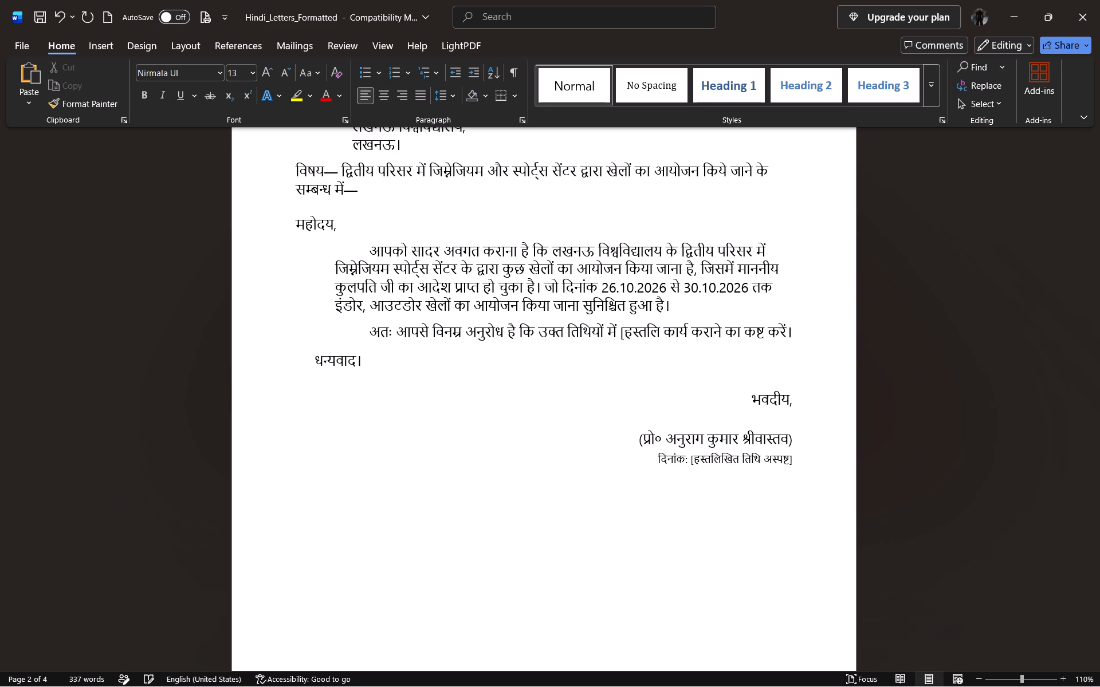
{"action": "key", "text": "BackSpace"}
{"action": "key", "text": "BackSpace"}
{"action": "key", "text": "BackSpace"}
{"action": "key", "text": "BackSpace"}
{"action": "key", "text": "BackSpace"}
{"action": "key", "text": "BackSpace"}
{"action": "key", "text": "BackSpace"}
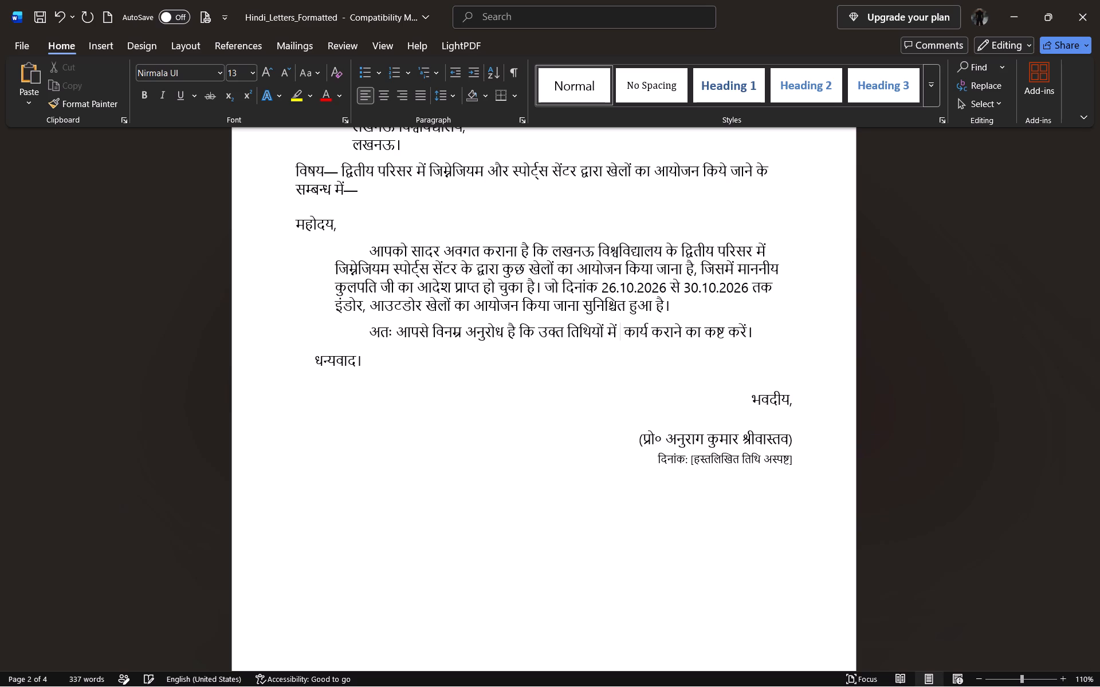
{"action": "key", "text": "BackSpace"}
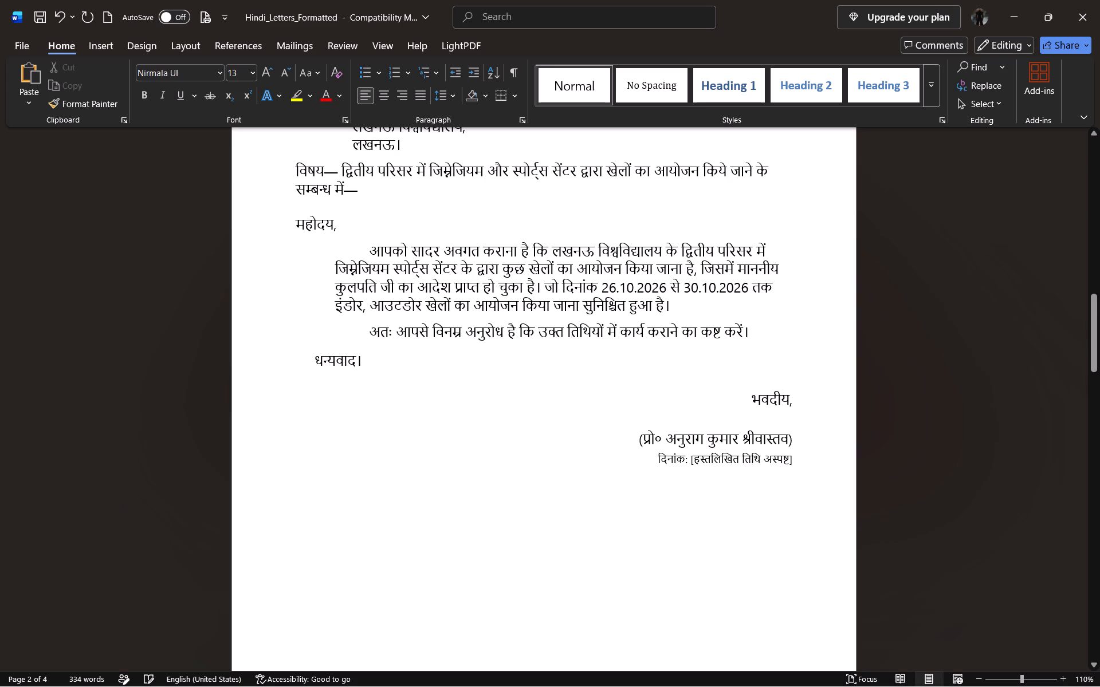
Delete the placeholder "[हस्तलिखित तिथि अस्पष्ट]" after "दिनांक:" beneath the second letter's signature, keeping the date label.
{"action": "left_click", "coordinate": [797, 464]}
{"action": "key", "text": "BackSpace"}
{"action": "key", "text": "BackSpace"}
{"action": "key", "text": "BackSpace"}
{"action": "key", "text": "BackSpace"}
{"action": "key", "text": "BackSpace"}
{"action": "key", "text": "BackSpace"}
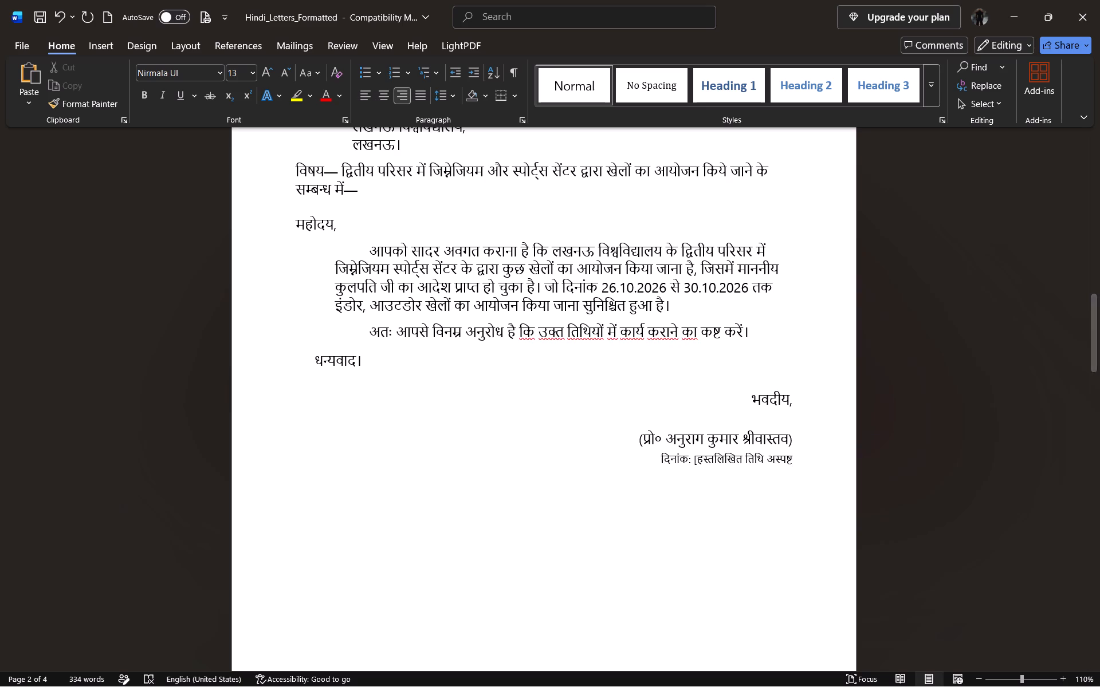
{"action": "key", "text": "BackSpace"}
{"action": "key", "text": "BackSpace"}
{"action": "key", "text": "BackSpace"}
{"action": "key", "text": "BackSpace"}
{"action": "key", "text": "BackSpace"}
{"action": "key", "text": "BackSpace"}
{"action": "key", "text": "BackSpace"}
{"action": "key", "text": "BackSpace"}
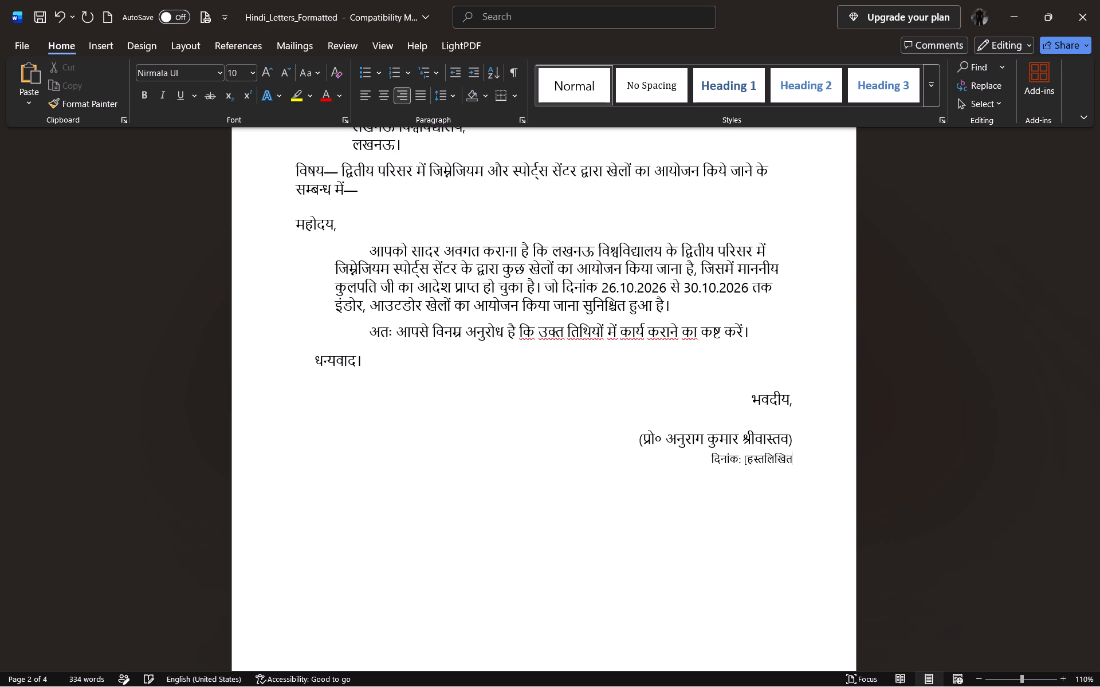
{"action": "key", "text": "BackSpace"}
{"action": "key", "text": "BackSpace"}
{"action": "key", "text": "BackSpace"}
{"action": "key", "text": "BackSpace"}
{"action": "key", "text": "BackSpace"}
{"action": "key", "text": "BackSpace"}
{"action": "key", "text": "BackSpace"}
{"action": "key", "text": "BackSpace"}
{"action": "key", "text": "BackSpace"}
{"action": "key", "text": "BackSpace"}
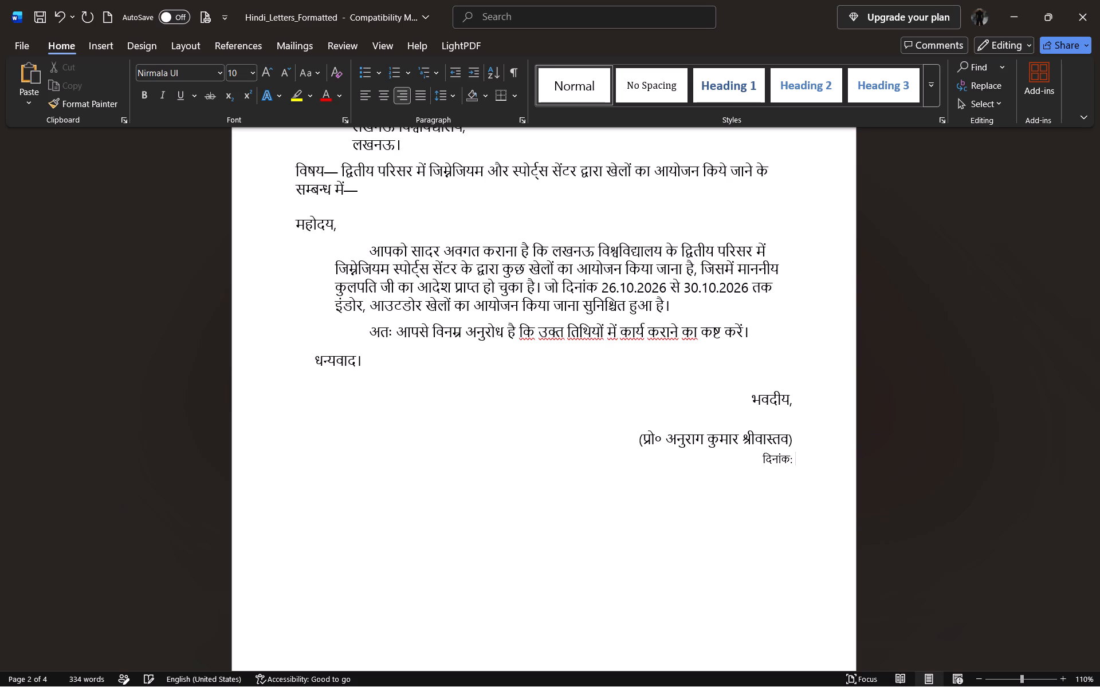
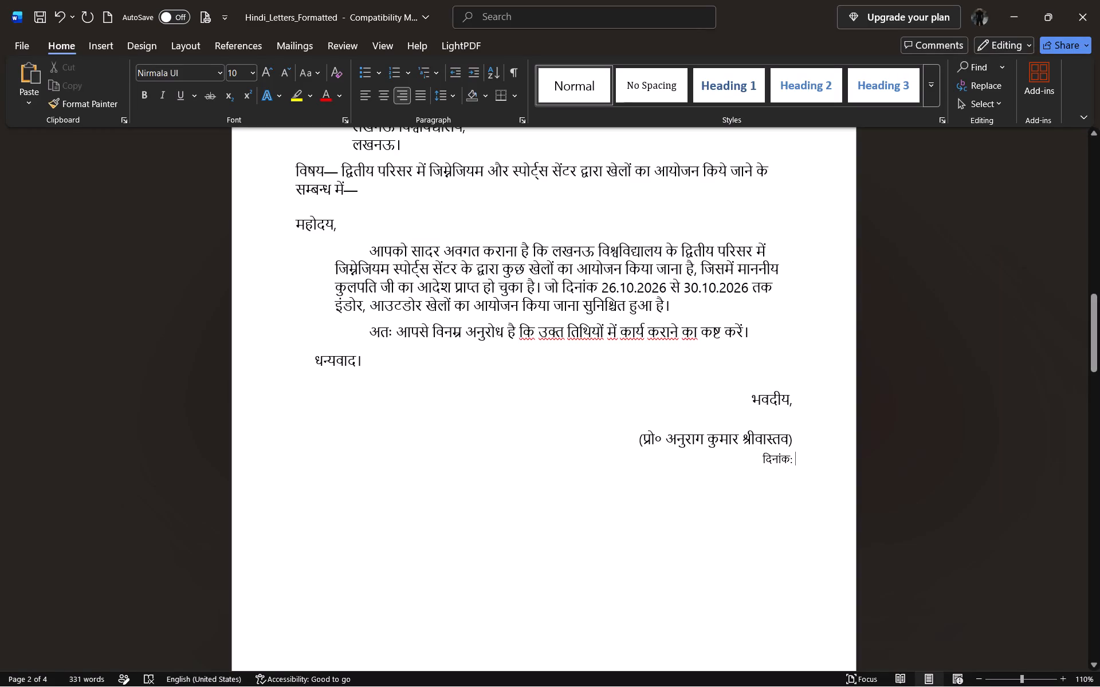
Delete the leftover date label "दिनांक:" beneath the second letter's signature.
{"action": "left_click", "coordinate": [803, 459]}
{"action": "key", "text": "BackSpace"}
{"action": "key", "text": "BackSpace"}
{"action": "key", "text": "BackSpace"}
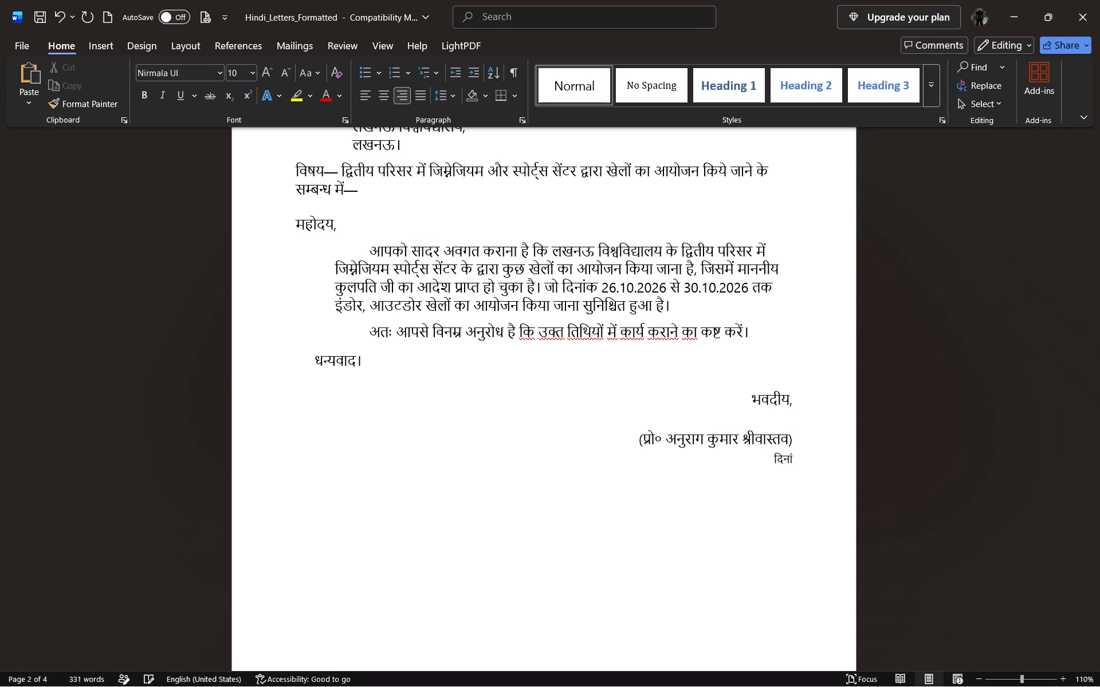
{"action": "key", "text": "BackSpace"}
{"action": "key", "text": "BackSpace"}
{"action": "key", "text": "BackSpace"}
{"action": "key", "text": "BackSpace"}
{"action": "key", "text": "BackSpace"}
{"action": "key", "text": "BackSpace"}
Look through the letters, comparing the event dates in the sports-equipment request with those in the first letter.
{"action": "scroll", "coordinate": [803, 459], "scroll_direction": "down", "scroll_amount": 4}
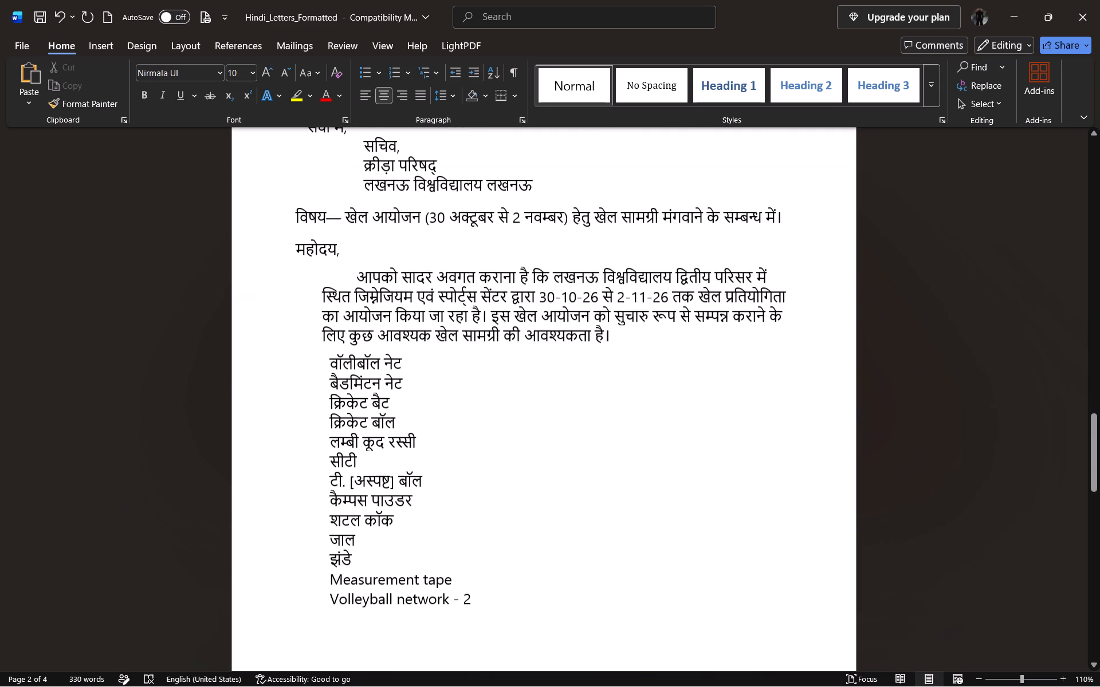
{"action": "scroll", "coordinate": [803, 459], "scroll_direction": "down", "scroll_amount": 2}
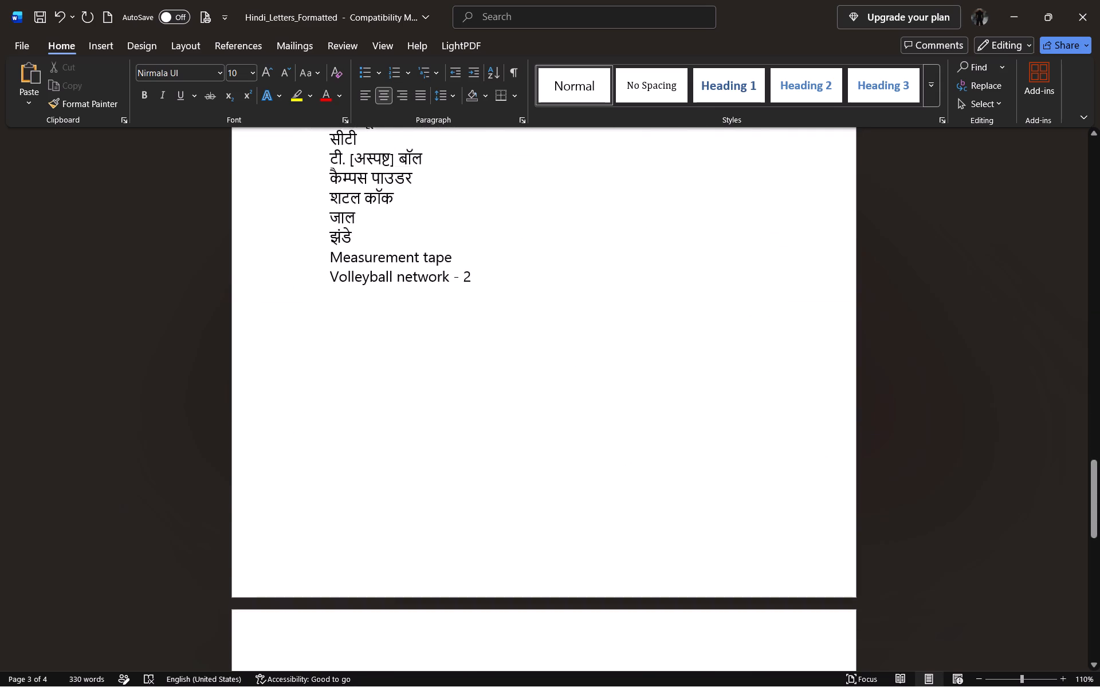
{"action": "scroll", "coordinate": [803, 459], "scroll_direction": "up", "scroll_amount": 1}
{"action": "scroll", "coordinate": [803, 459], "scroll_direction": "down", "scroll_amount": 1}
{"action": "scroll", "coordinate": [803, 459], "scroll_direction": "up", "scroll_amount": 7}
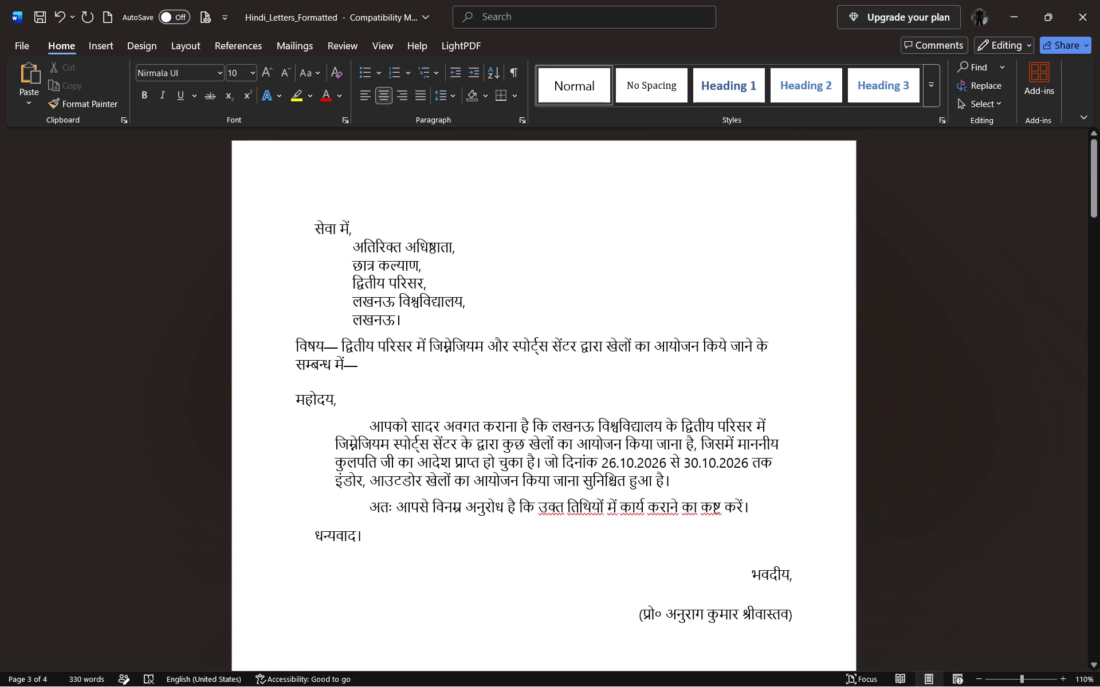
{"action": "scroll", "coordinate": [803, 459], "scroll_direction": "up", "scroll_amount": 3}
{"action": "scroll", "coordinate": [803, 459], "scroll_direction": "down", "scroll_amount": 1}
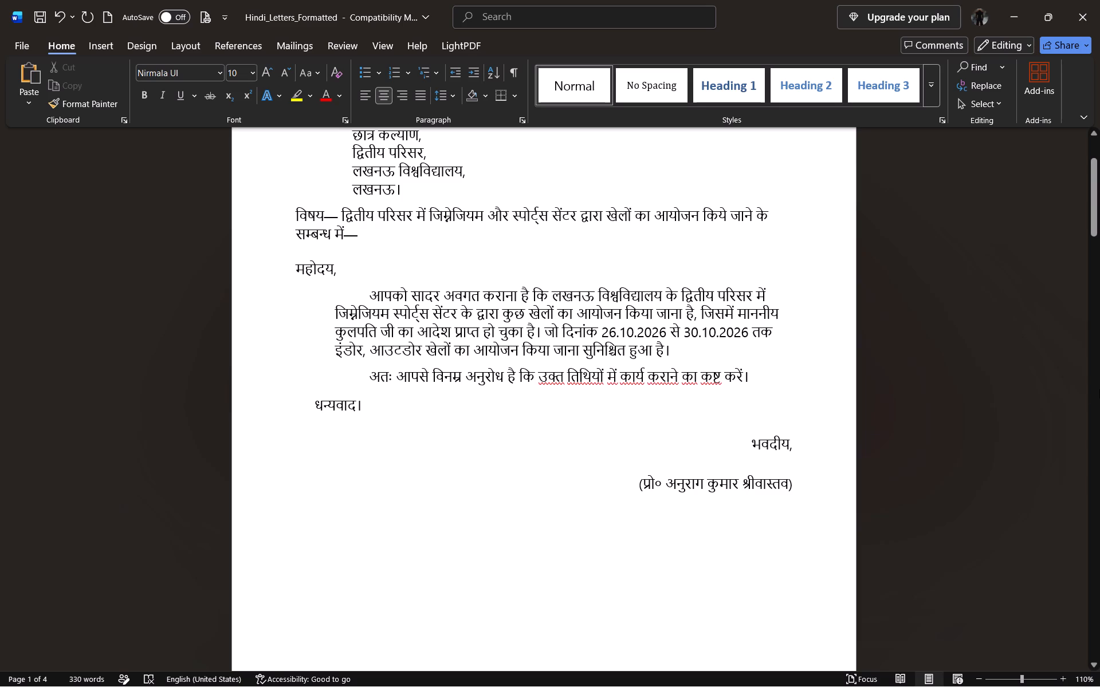
Change the event's start date in the first letter's body paragraph to 30.10.2026.
{"action": "left_click", "coordinate": [615, 331]}
{"action": "scroll", "coordinate": [615, 331], "scroll_direction": "down", "scroll_amount": 1}
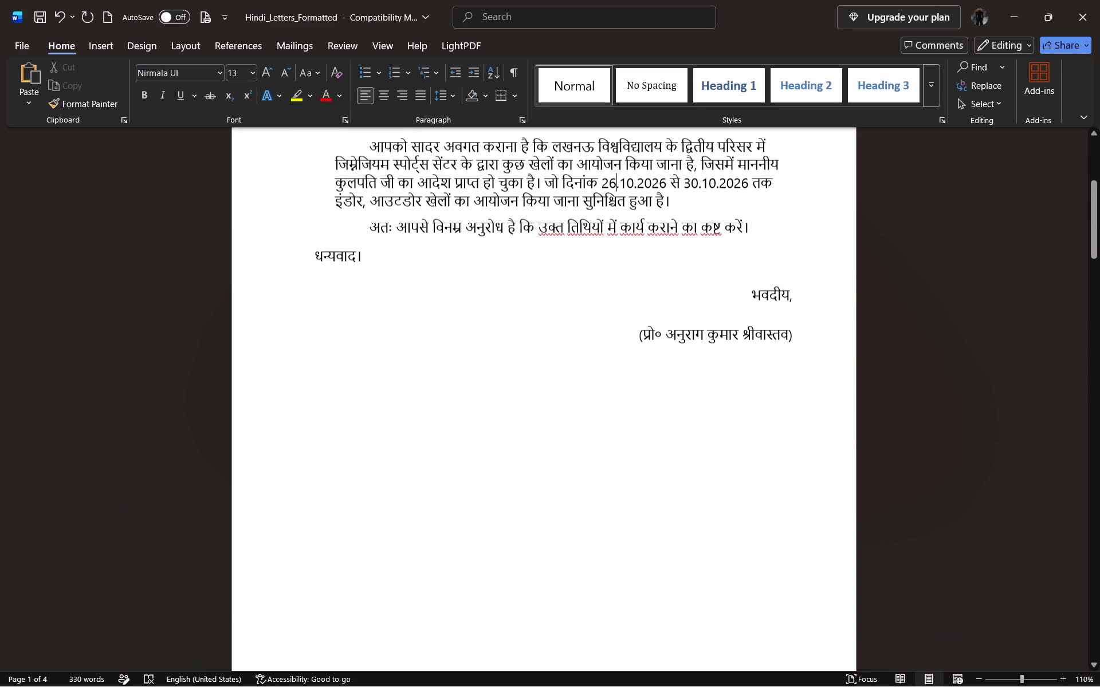
{"action": "scroll", "coordinate": [615, 331], "scroll_direction": "down", "scroll_amount": 1}
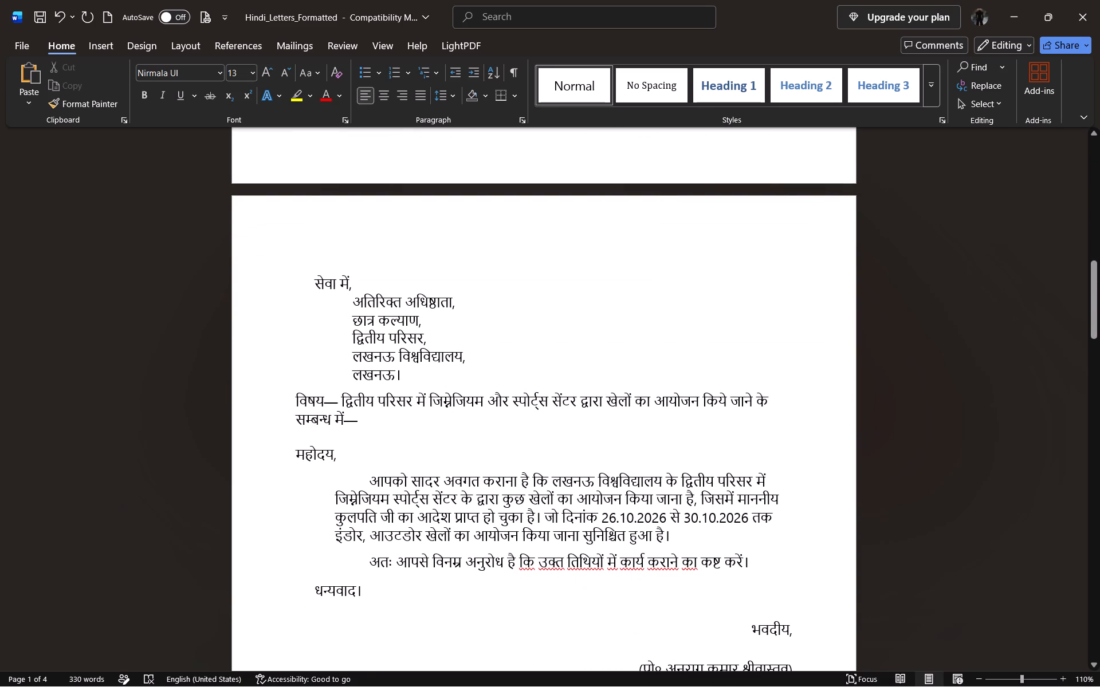
{"action": "scroll", "coordinate": [615, 331], "scroll_direction": "down", "scroll_amount": 5}
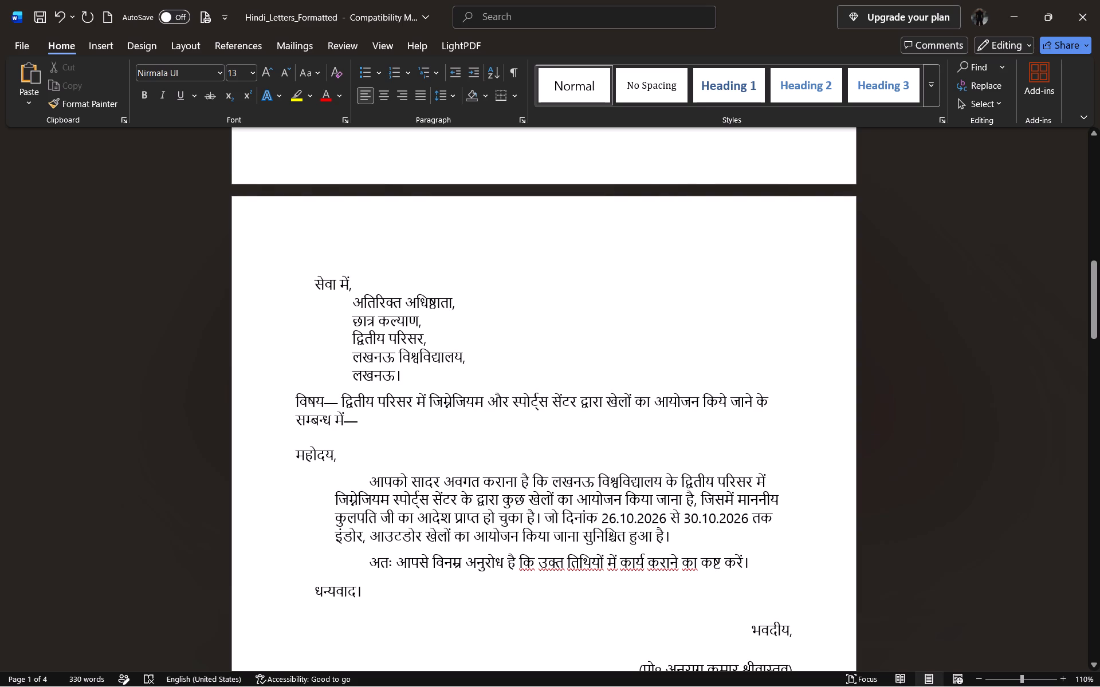
{"action": "scroll", "coordinate": [615, 331], "scroll_direction": "up", "scroll_amount": 4}
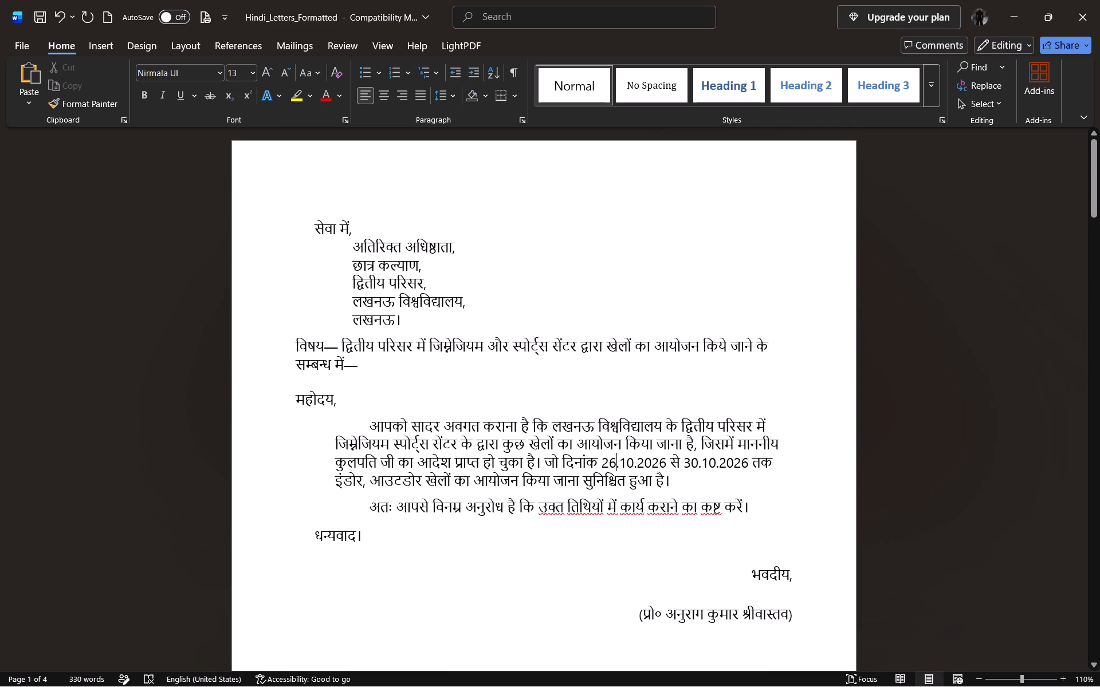
{"action": "key", "text": "BackSpace"}
{"action": "key", "text": "BackSpace"}
{"action": "type", "text": "30"}
Change the event's end date in the first letter's body paragraph to 02.11.2026.
{"action": "key", "text": "Right"}
{"action": "key", "text": "Right"}
{"action": "key", "text": "Right"}
{"action": "key", "text": "Right"}
{"action": "key", "text": "Right"}
{"action": "key", "text": "Right"}
{"action": "key", "text": "Right"}
{"action": "key", "text": "Right"}
{"action": "key", "text": "Right"}
{"action": "key", "text": "Right"}
{"action": "key", "text": "Right"}
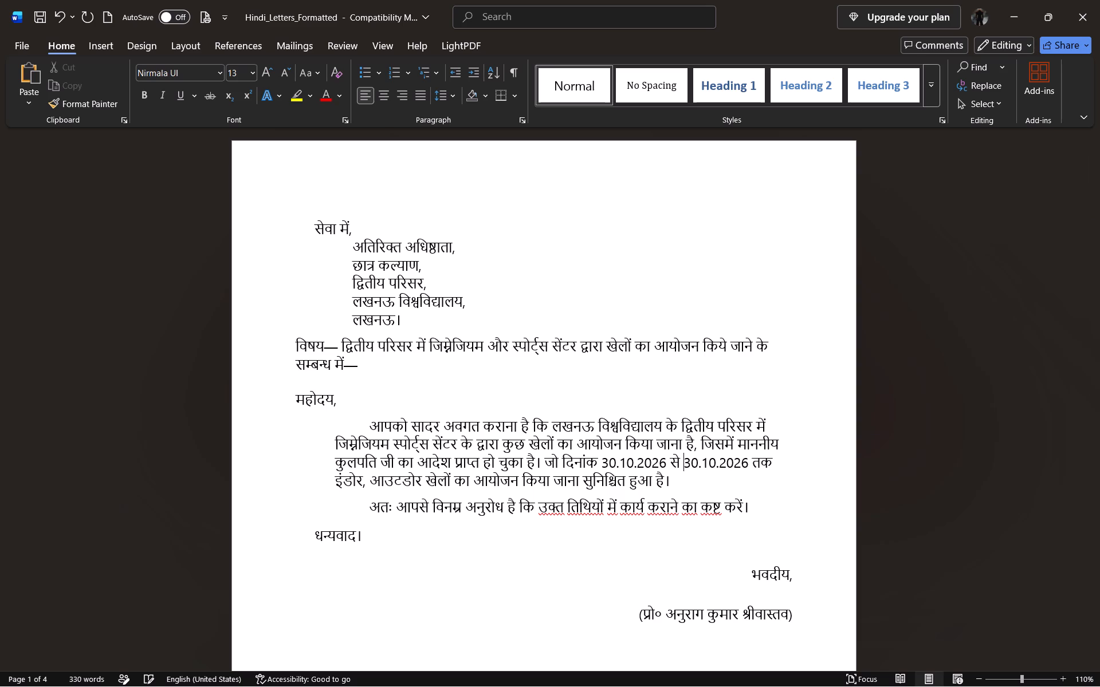
{"action": "key", "text": "Right"}
{"action": "key", "text": "Right"}
{"action": "key", "text": "BackSpace"}
{"action": "key", "text": "BackSpace"}
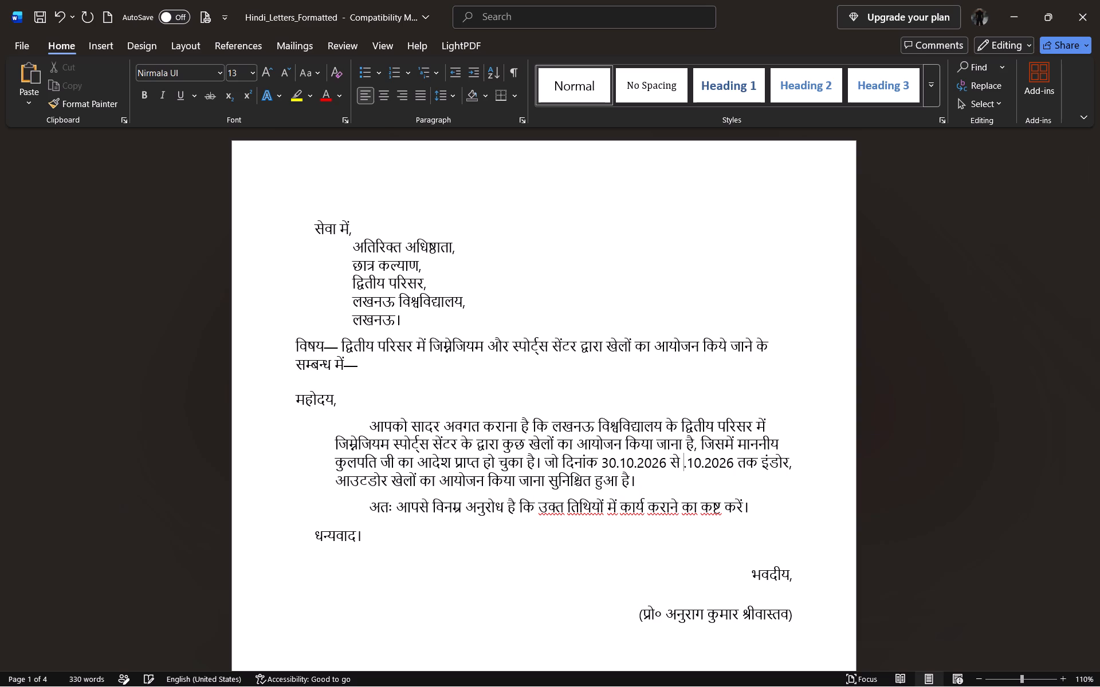
{"action": "type", "text": "01"}
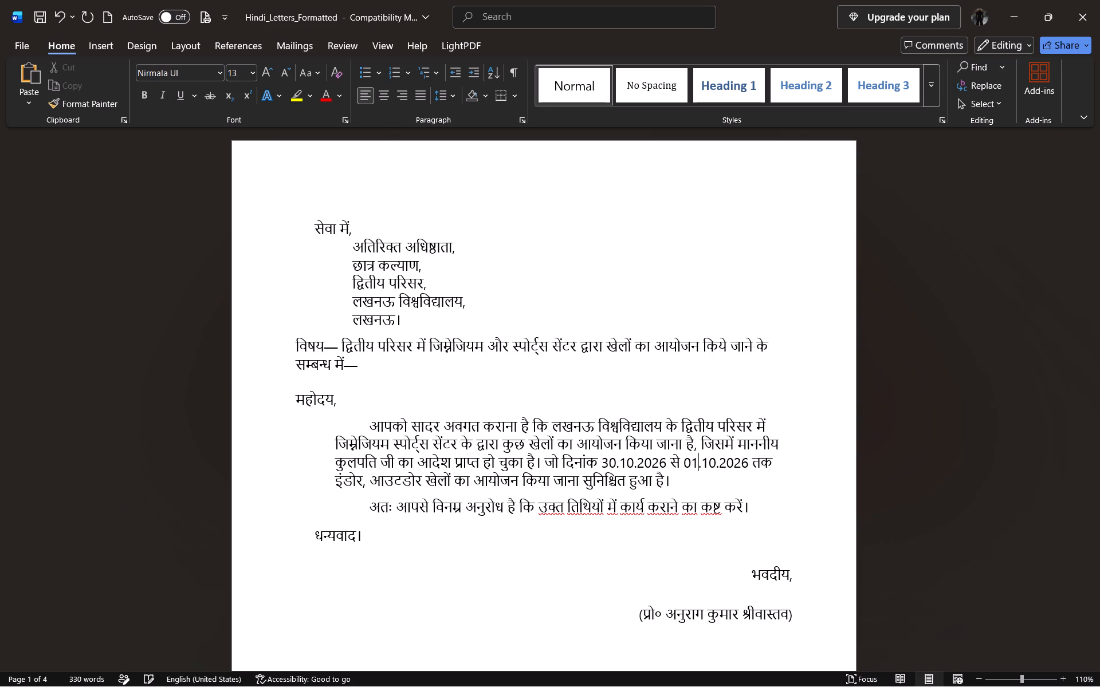
{"action": "key", "text": "BackSpace"}
{"action": "key", "text": "2"}
{"action": "key", "text": "Right"}
{"action": "key", "text": "Right"}
{"action": "key", "text": "Right"}
{"action": "key", "text": "BackSpace"}
{"action": "key", "text": "1"}
Insert a blank line above the closing "भवदीय," in the first letter.
{"action": "scroll", "coordinate": [623, 467], "scroll_direction": "down", "scroll_amount": 1}
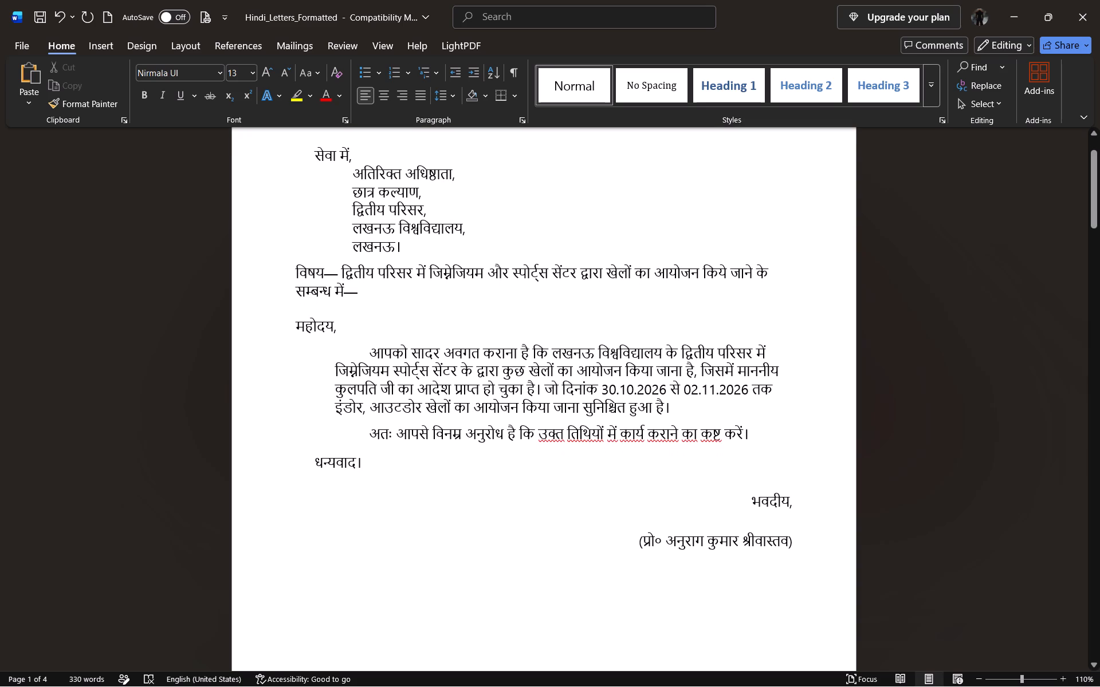
{"action": "left_click", "coordinate": [740, 499]}
{"action": "key", "text": "Return"}
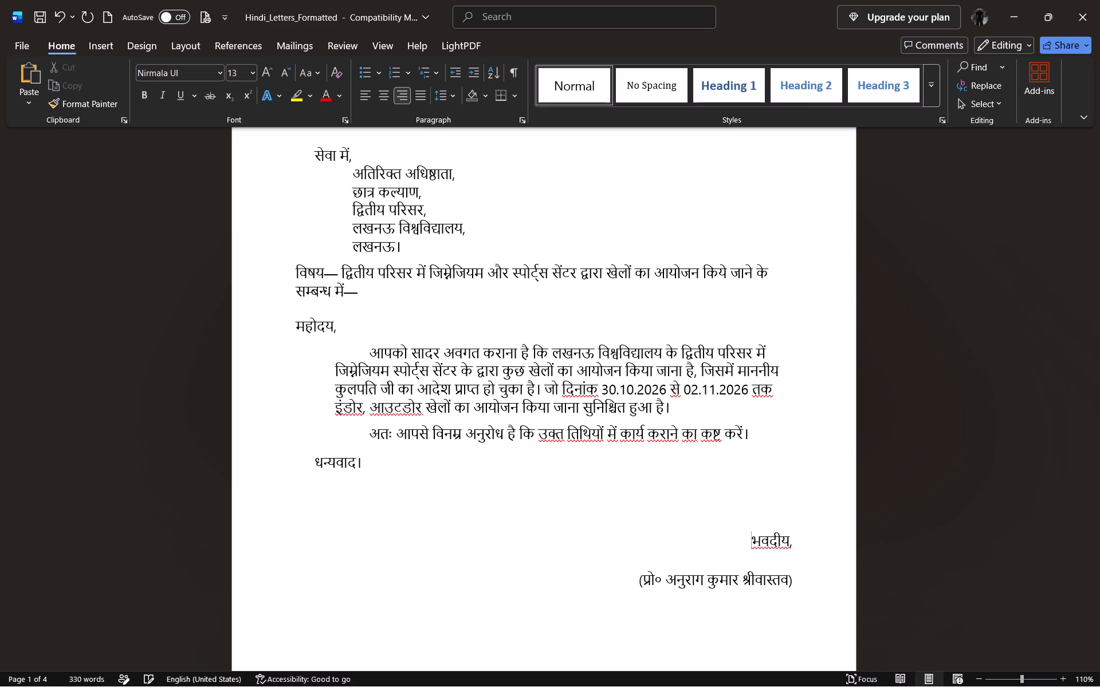
Insert two blank lines between the closing "भवदीय," and the professor's name in the first letter for signing space.
{"action": "key", "text": "Down"}
{"action": "key", "text": "Left"}
{"action": "key", "text": "Left"}
{"action": "key", "text": "Left"}
{"action": "key", "text": "Left"}
{"action": "key", "text": "Left"}
{"action": "key", "text": "Left"}
{"action": "key", "text": "Left"}
{"action": "key", "text": "Left"}
{"action": "key", "text": "Left"}
{"action": "key", "text": "Left"}
{"action": "key", "text": "Left"}
{"action": "key", "text": "Left"}
{"action": "key", "text": "Left"}
{"action": "key", "text": "Left"}
{"action": "key", "text": "Left"}
{"action": "key", "text": "Return"}
{"action": "key", "text": "Return"}
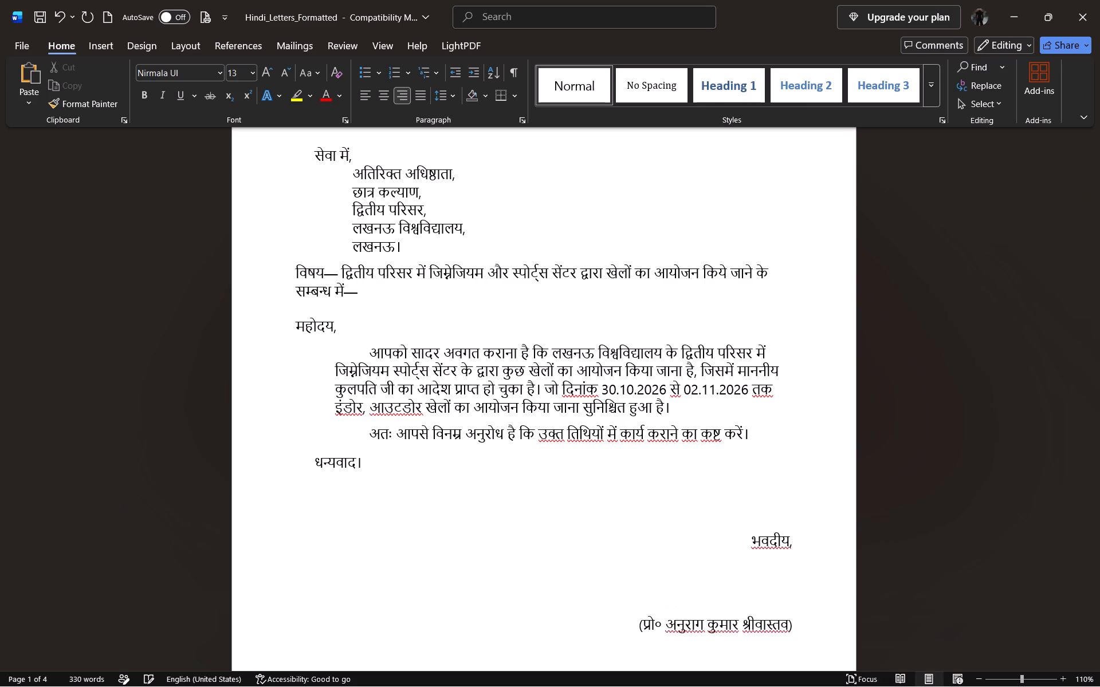
Switch to Microsoft Edge and search the web for "proctor in hindi" in a new tab.
{"action": "scroll", "coordinate": [750, 482], "scroll_direction": "up", "scroll_amount": 2}
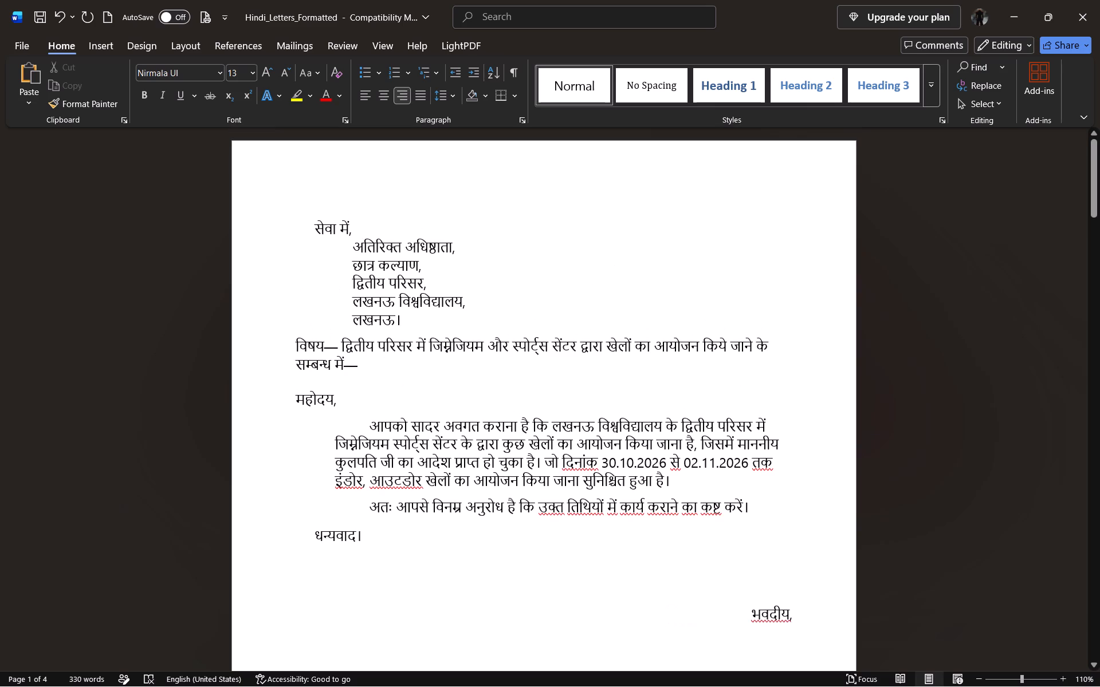
{"action": "scroll", "coordinate": [750, 482], "scroll_direction": "up", "scroll_amount": 1}
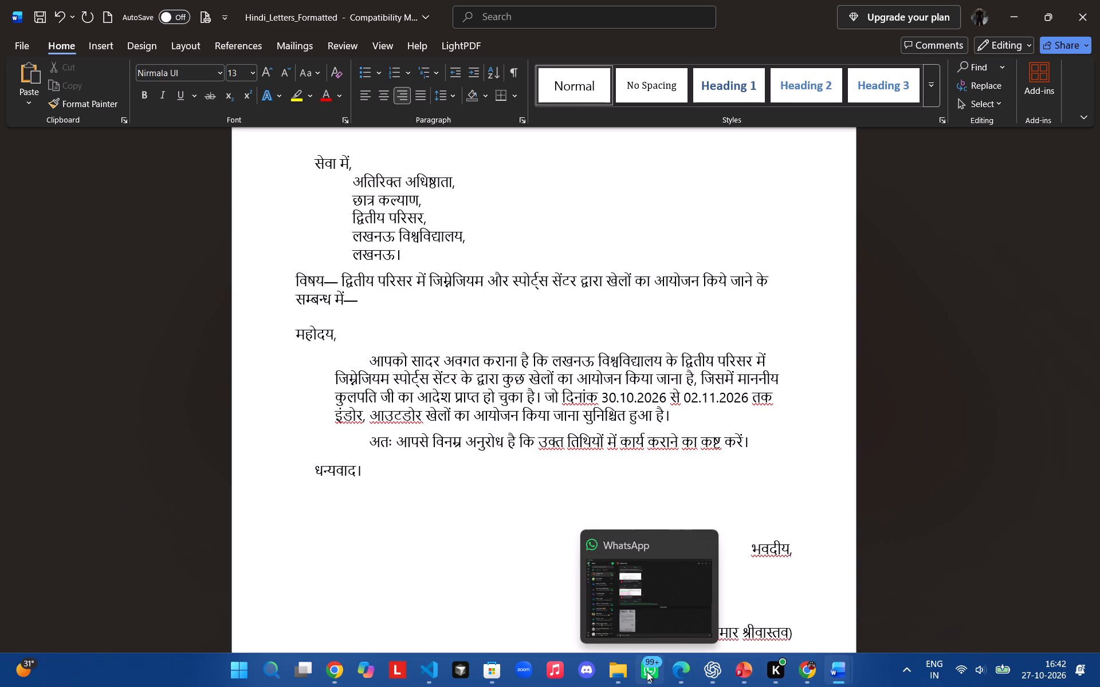
{"action": "left_click", "coordinate": [679, 670]}
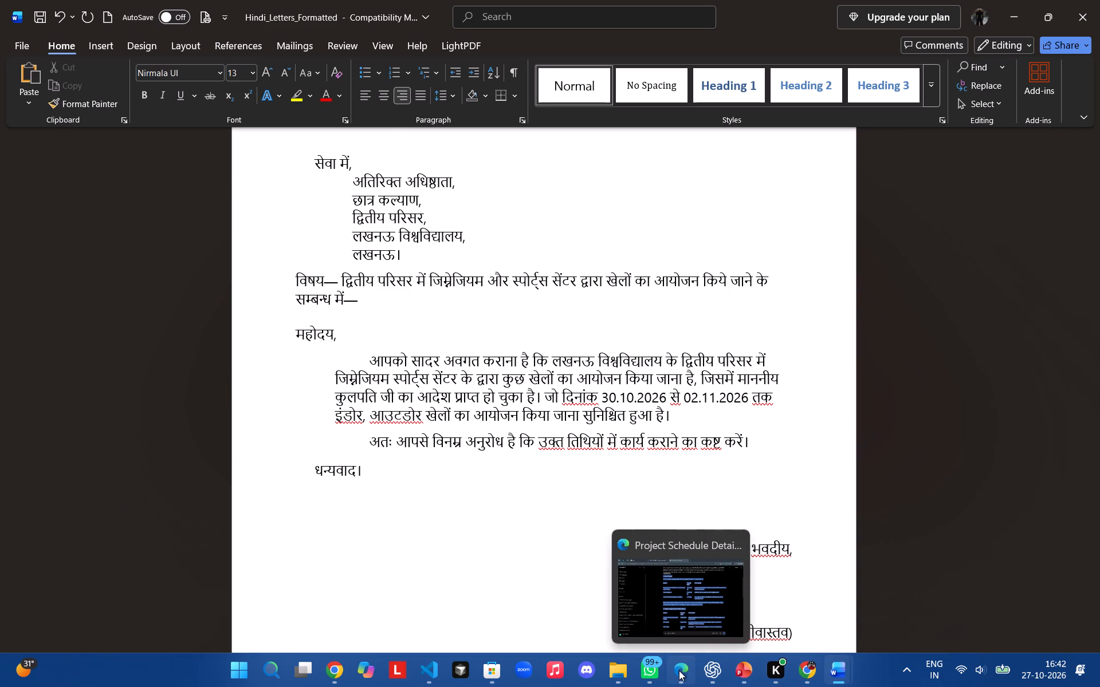
{"action": "left_click", "coordinate": [640, 10]}
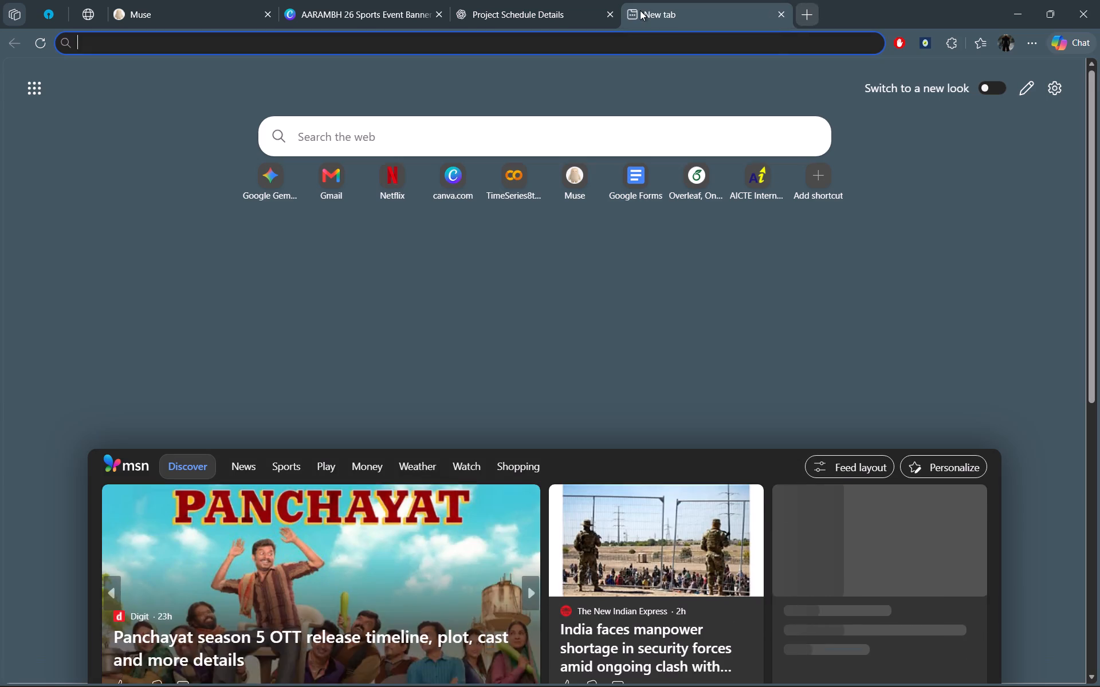
{"action": "type", "text": "proctor in"}
{"action": "key", "text": "space"}
{"action": "type", "text": "hib"}
{"action": "key", "text": "BackSpace"}
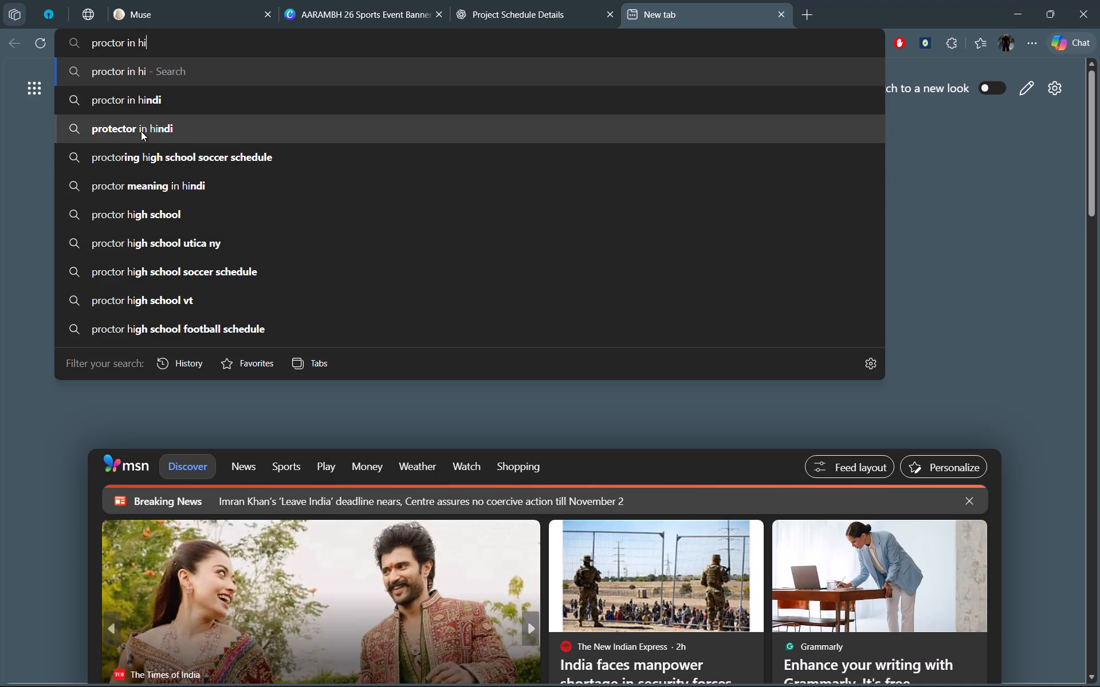
{"action": "left_click", "coordinate": [191, 108]}
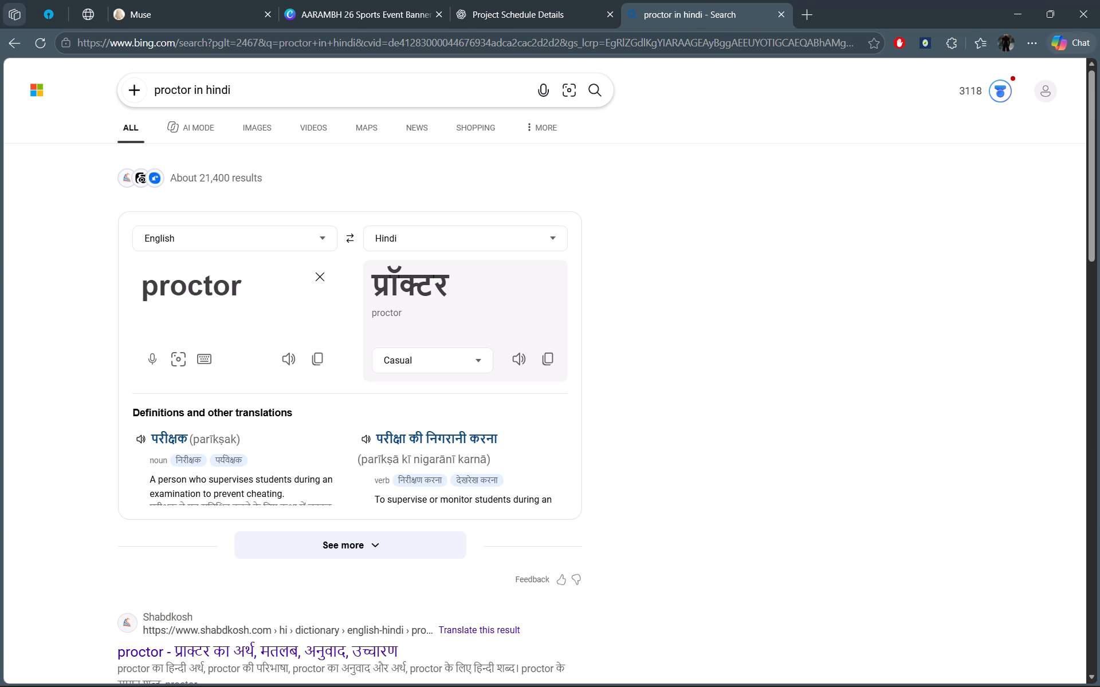
Search the web for "kulanushasak meaning" and expand the full answer summary.
{"action": "left_click_drag", "start_coordinate": [261, 85], "coordinate": [139, 83]}
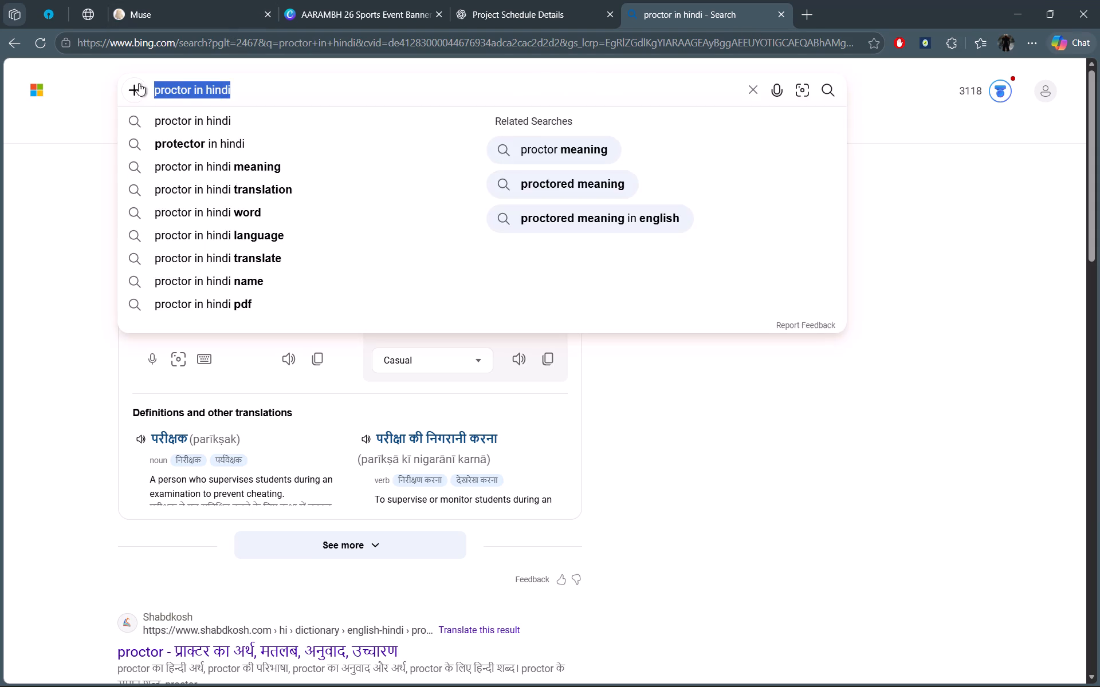
{"action": "left_click_drag", "start_coordinate": [139, 83], "coordinate": [120, 86]}
{"action": "key", "text": "BackSpace"}
{"action": "type", "text": "kula"}
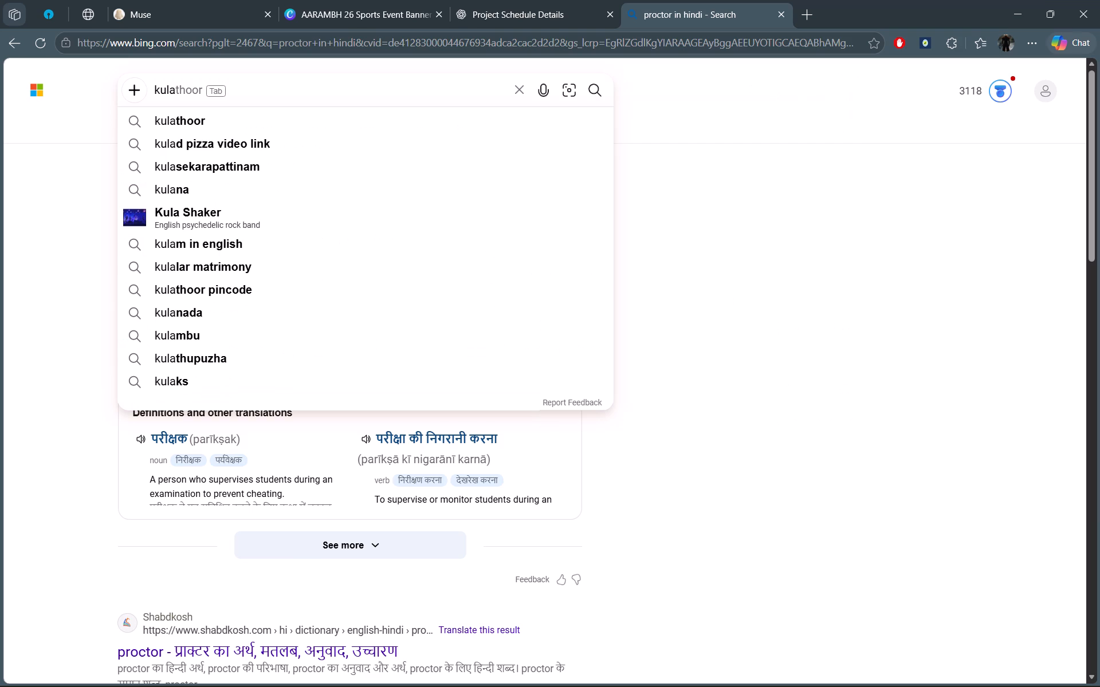
{"action": "type", "text": "nu"}
{"action": "type", "text": "shasa"}
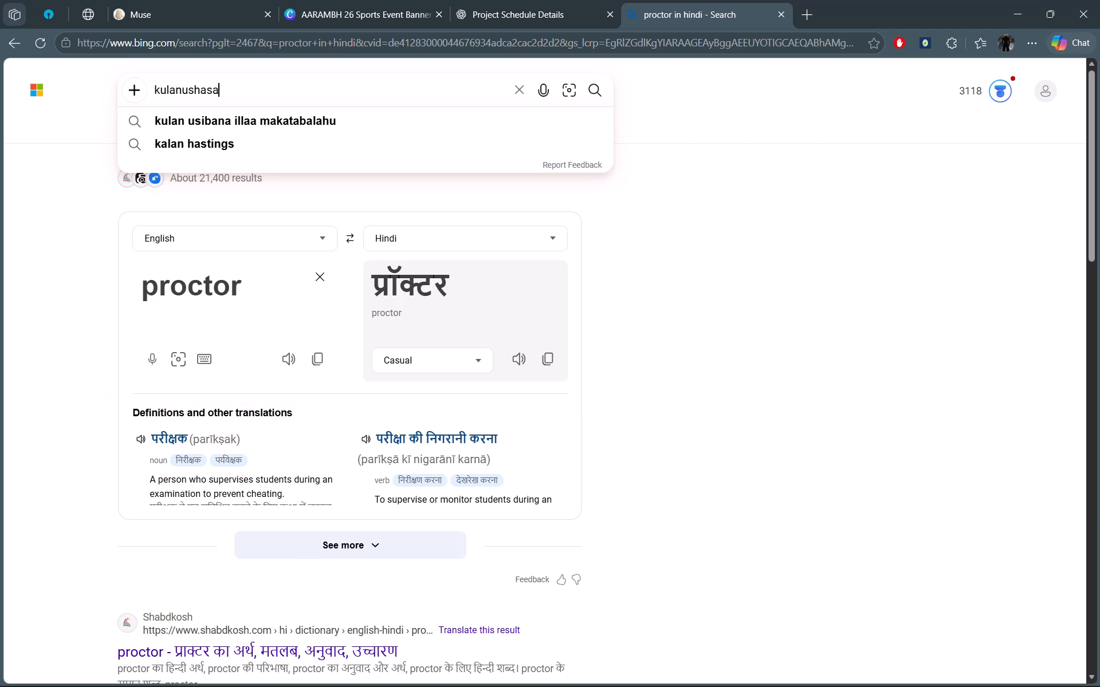
{"action": "type", "text": "k"}
{"action": "key", "text": "space"}
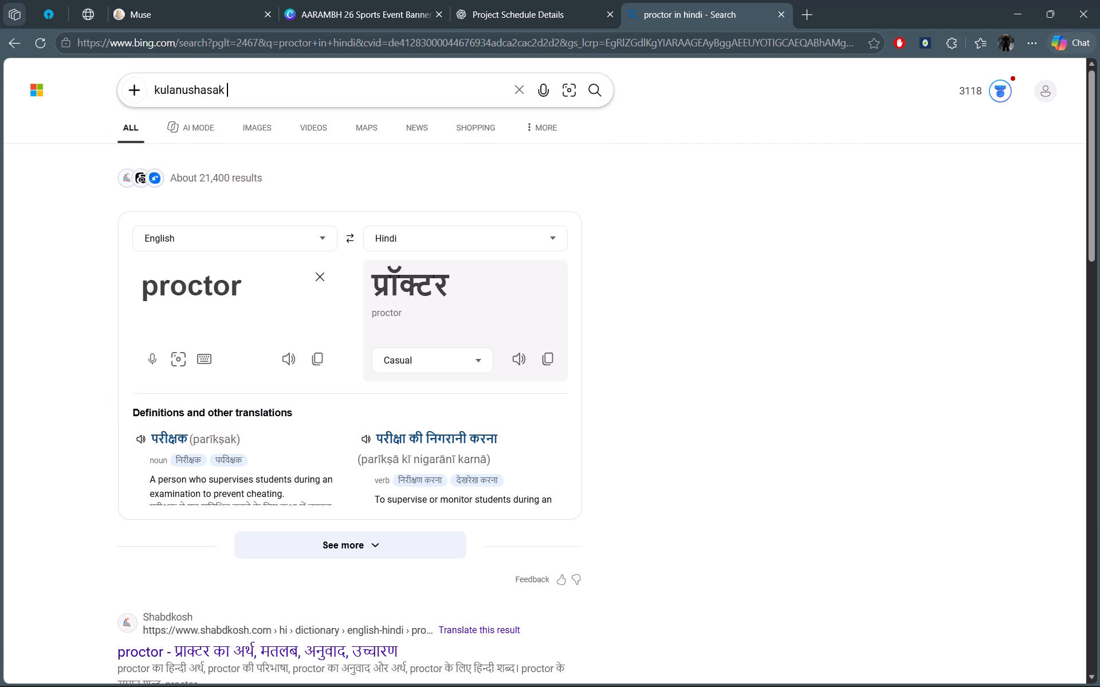
{"action": "type", "text": "mee"}
{"action": "key", "text": "BackSpace"}
{"action": "type", "text": "aning"}
{"action": "key", "text": "Return"}
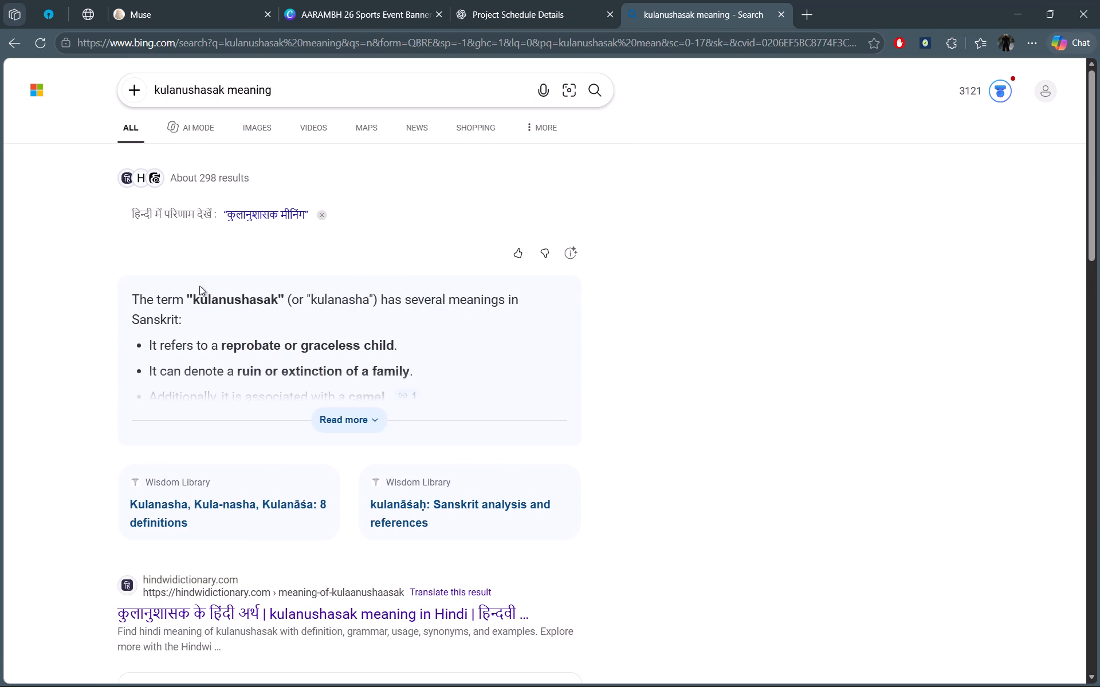
{"action": "left_click", "coordinate": [353, 423]}
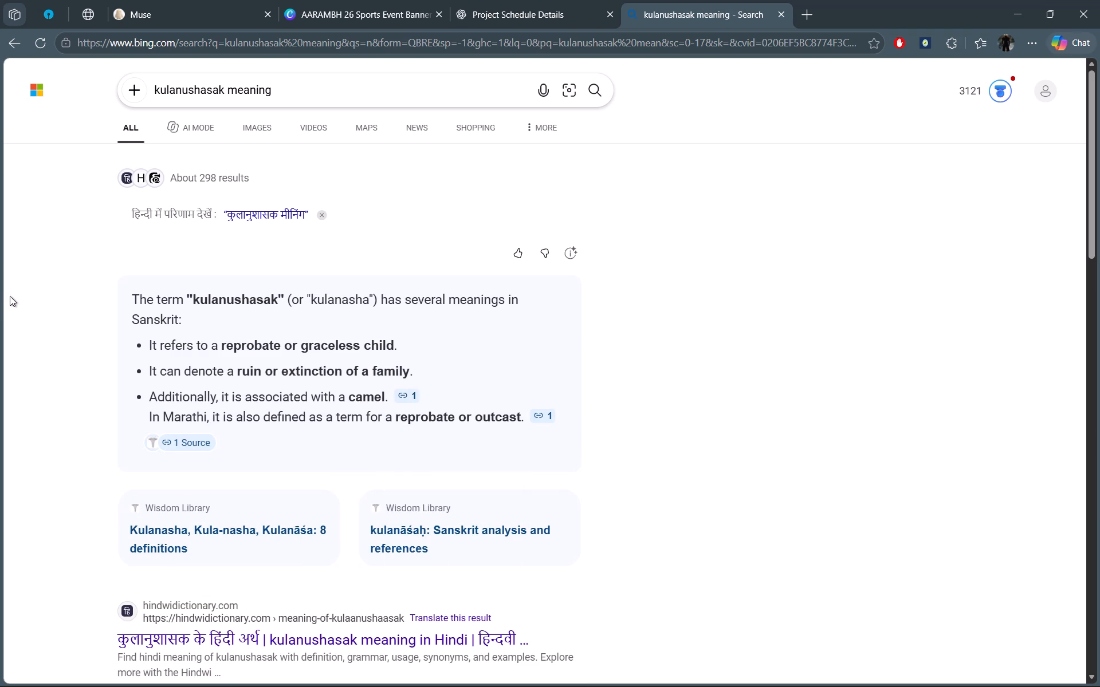
Open the hindwidictionary.com result for kulanushasak, dismiss its app advertisement, and copy the headword "कुलानुशासक".
{"action": "scroll", "coordinate": [10, 296], "scroll_direction": "down", "scroll_amount": 2}
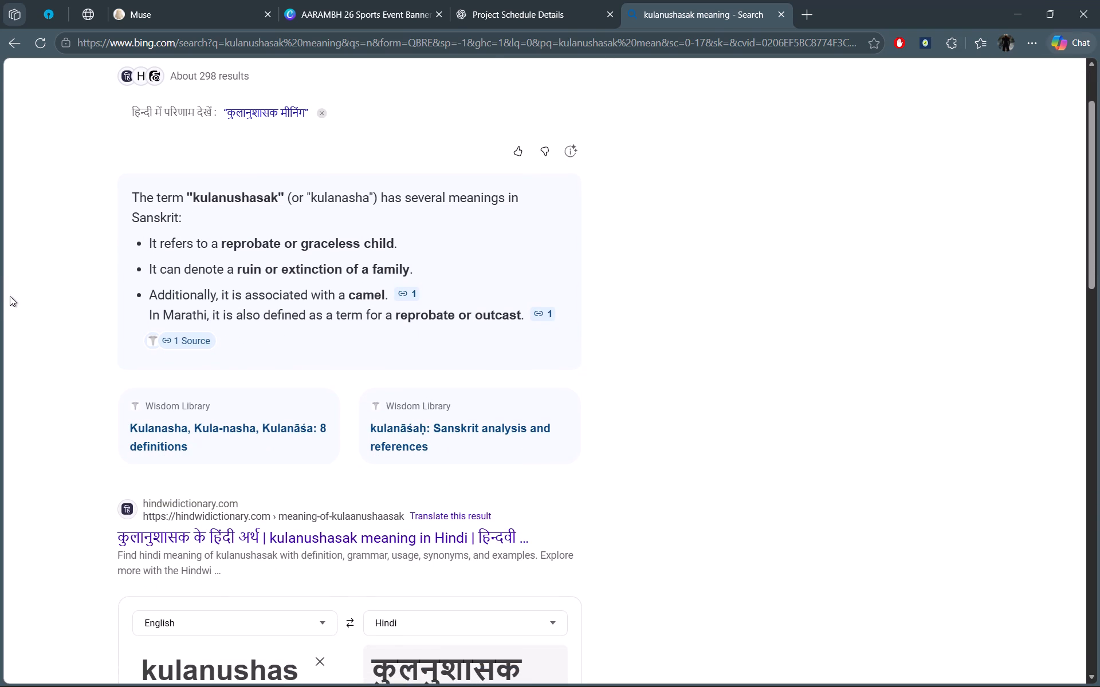
{"action": "left_click", "coordinate": [184, 544]}
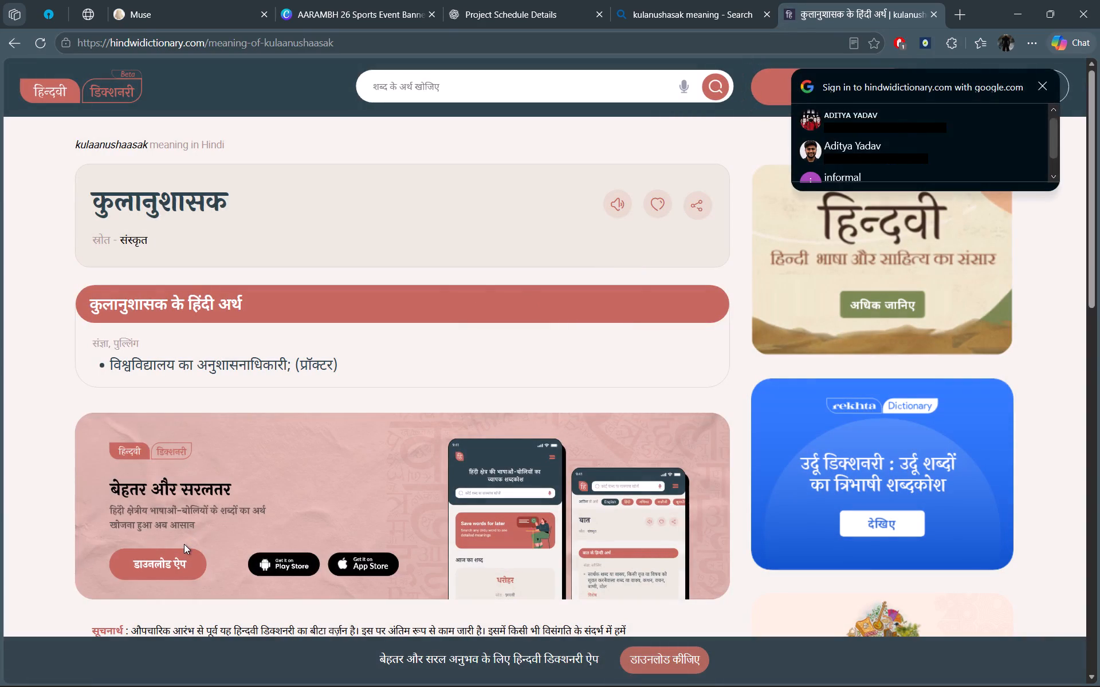
{"action": "left_click_drag", "start_coordinate": [81, 192], "coordinate": [243, 210]}
{"action": "left_click", "coordinate": [243, 210]}
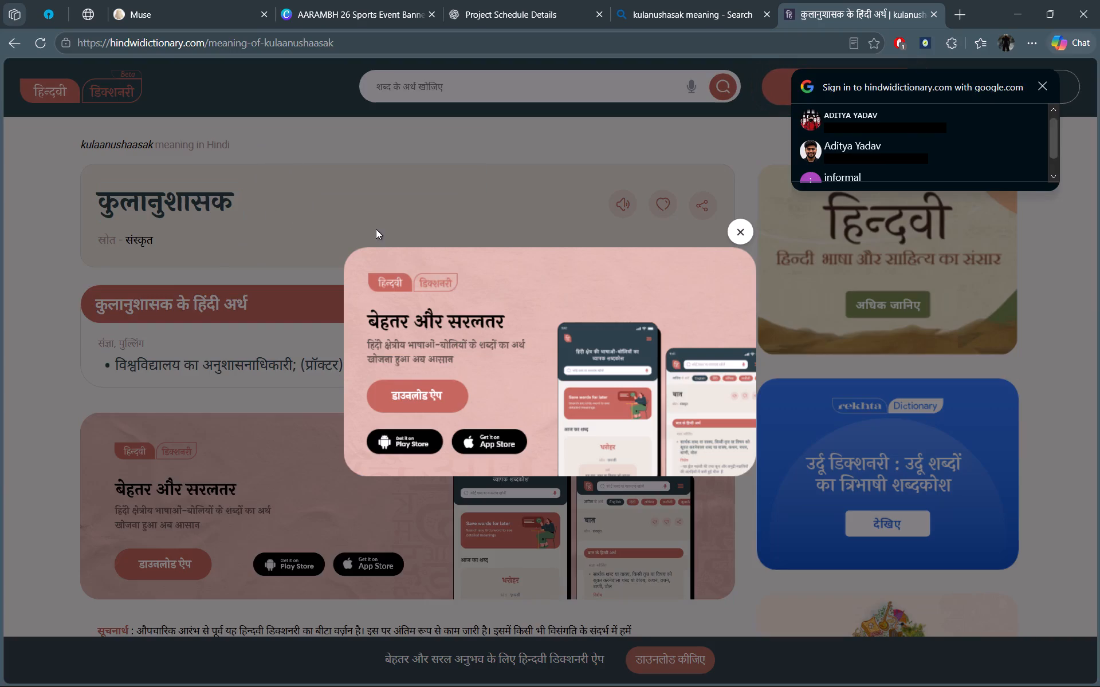
{"action": "left_click", "coordinate": [753, 233]}
{"action": "left_click", "coordinate": [747, 232]}
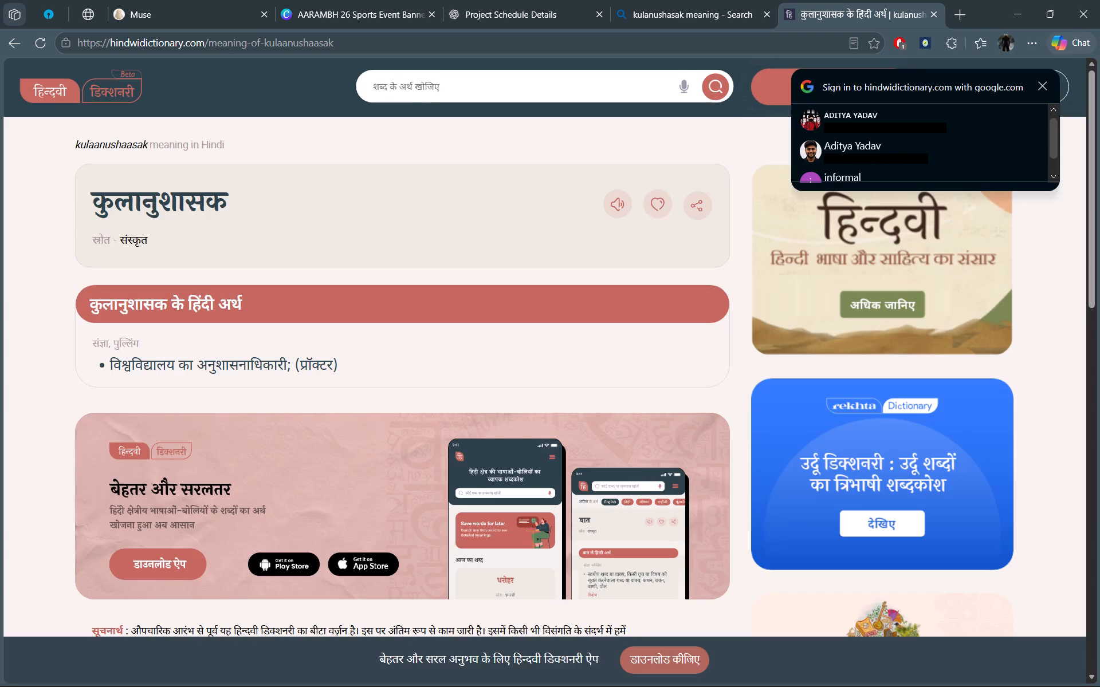
{"action": "left_click_drag", "start_coordinate": [246, 196], "coordinate": [68, 188]}
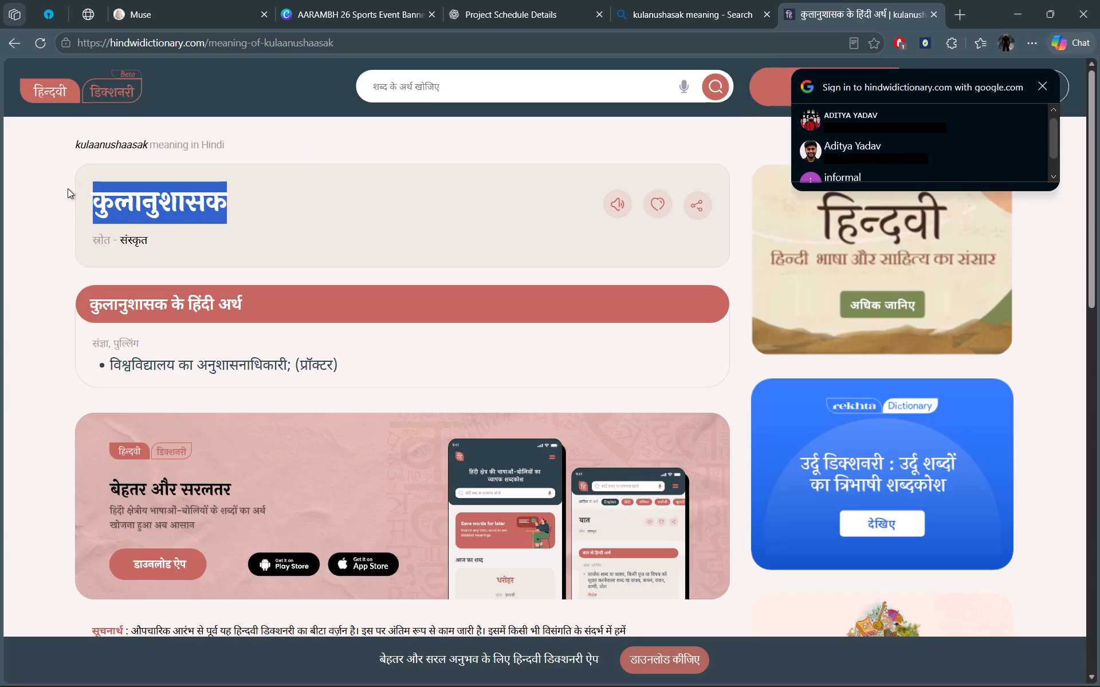
{"action": "key", "text": "ctrl+c"}
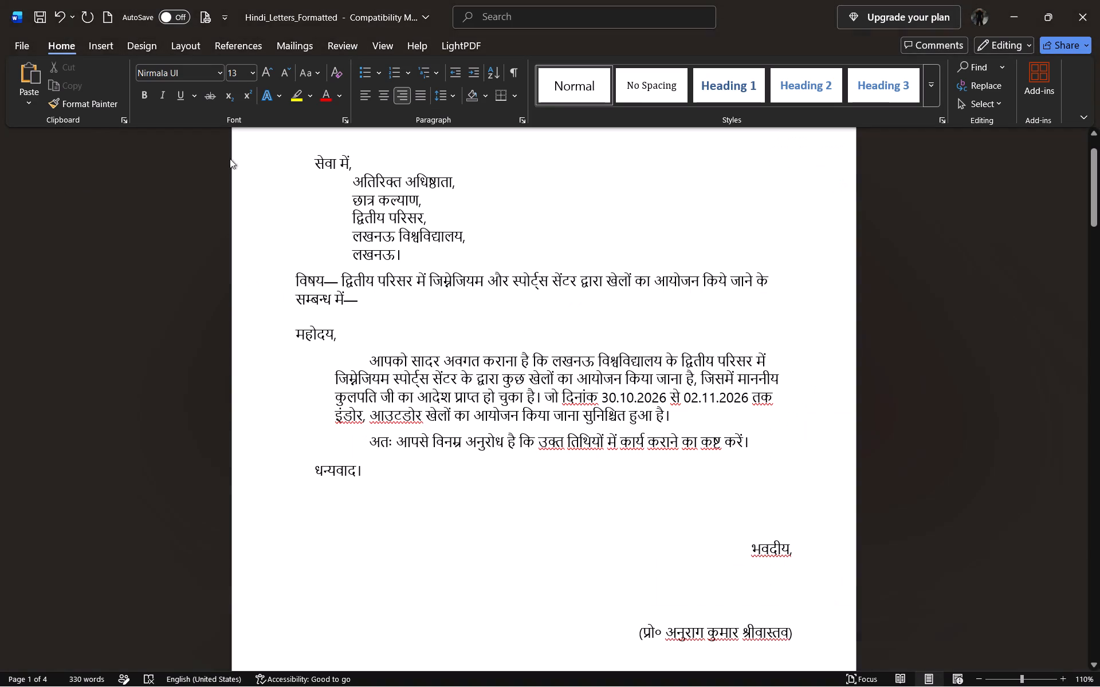
Switch to Word and replace "अधिष्ठाता" in the first letter's addressee line with the copied "कुलानुशासक", keeping the comma on the same line.
{"action": "left_click", "coordinate": [454, 186]}
{"action": "key", "text": "Left"}
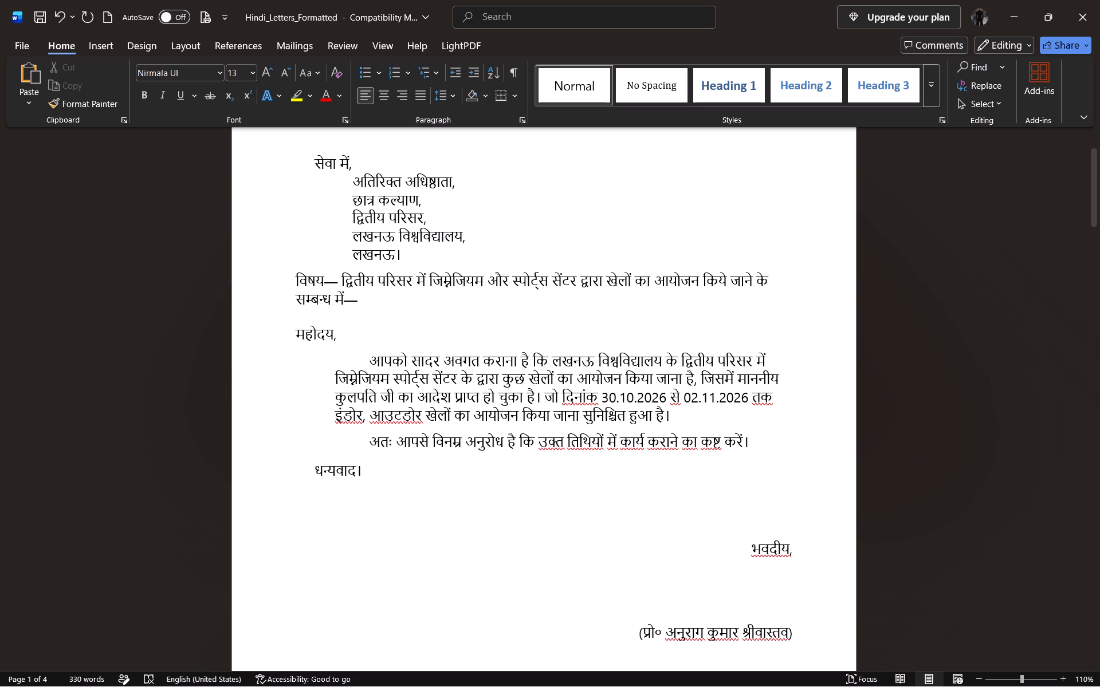
{"action": "left_click_drag", "start_coordinate": [450, 181], "coordinate": [410, 180]}
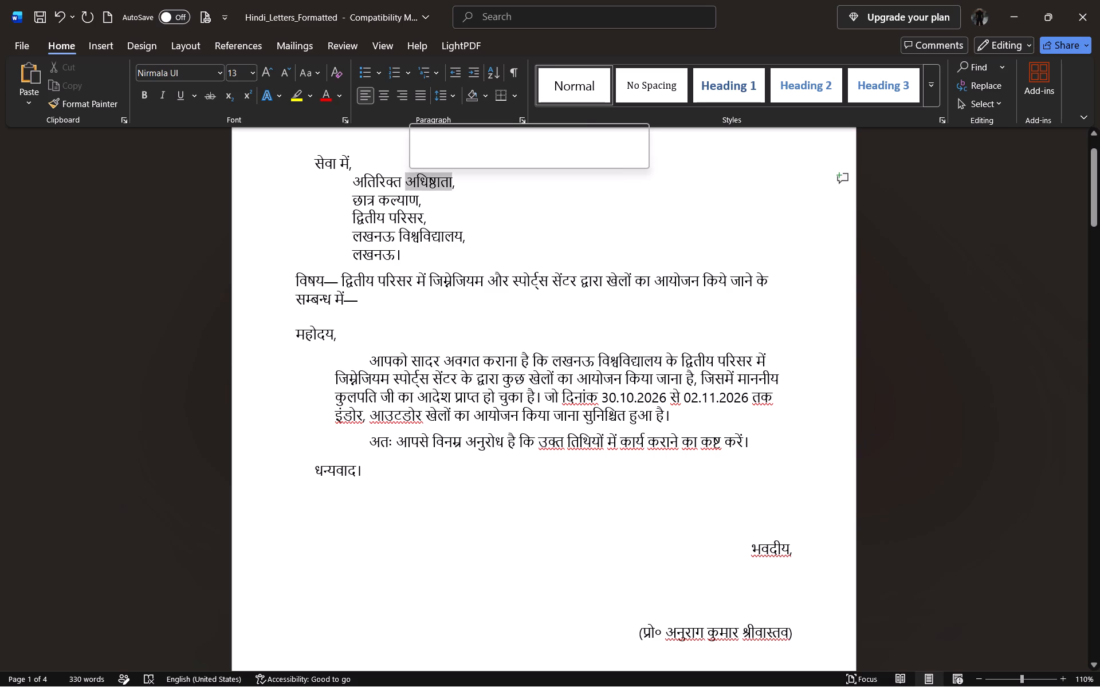
{"action": "key", "text": "ctrl+v"}
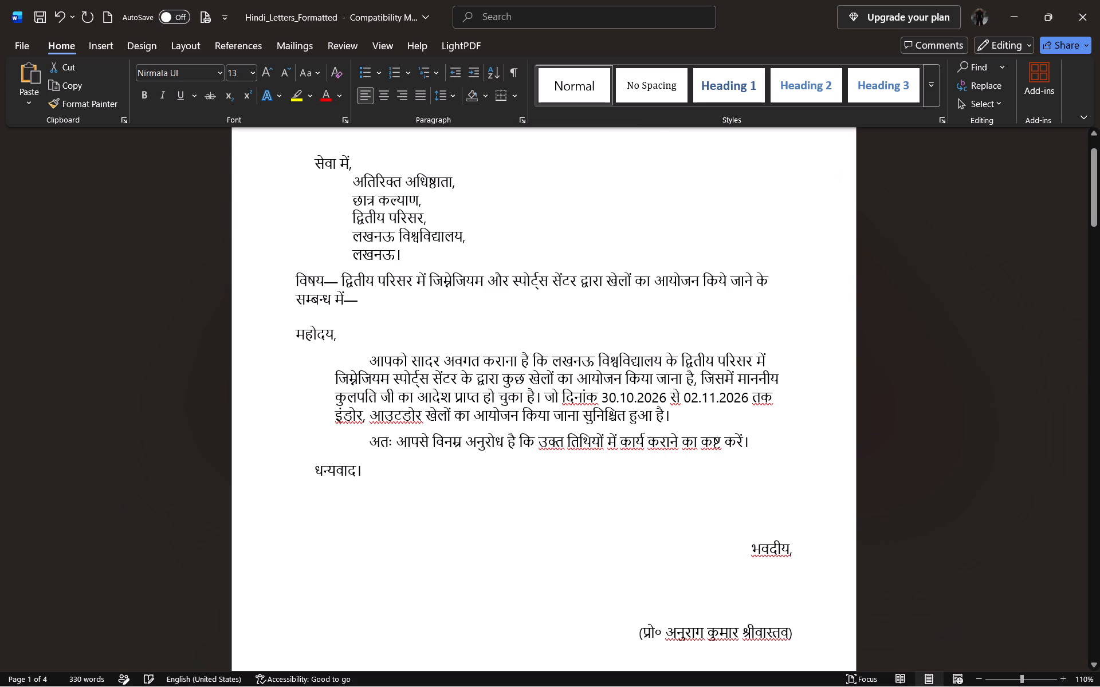
{"action": "key", "text": "BackSpace"}
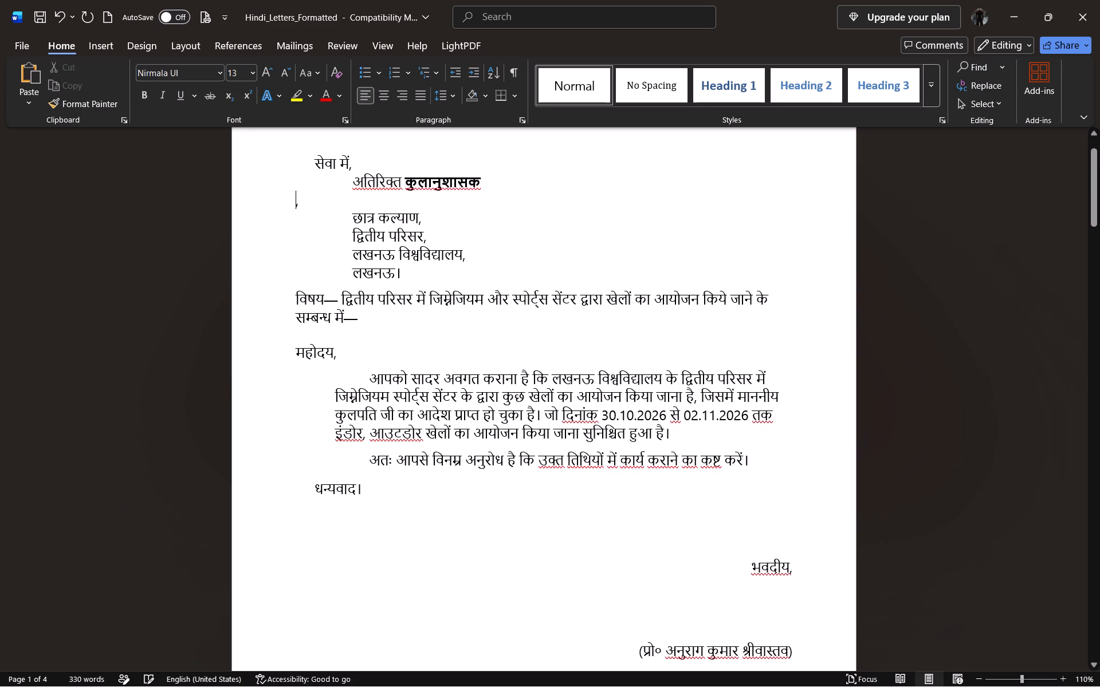
{"action": "key", "text": "BackSpace"}
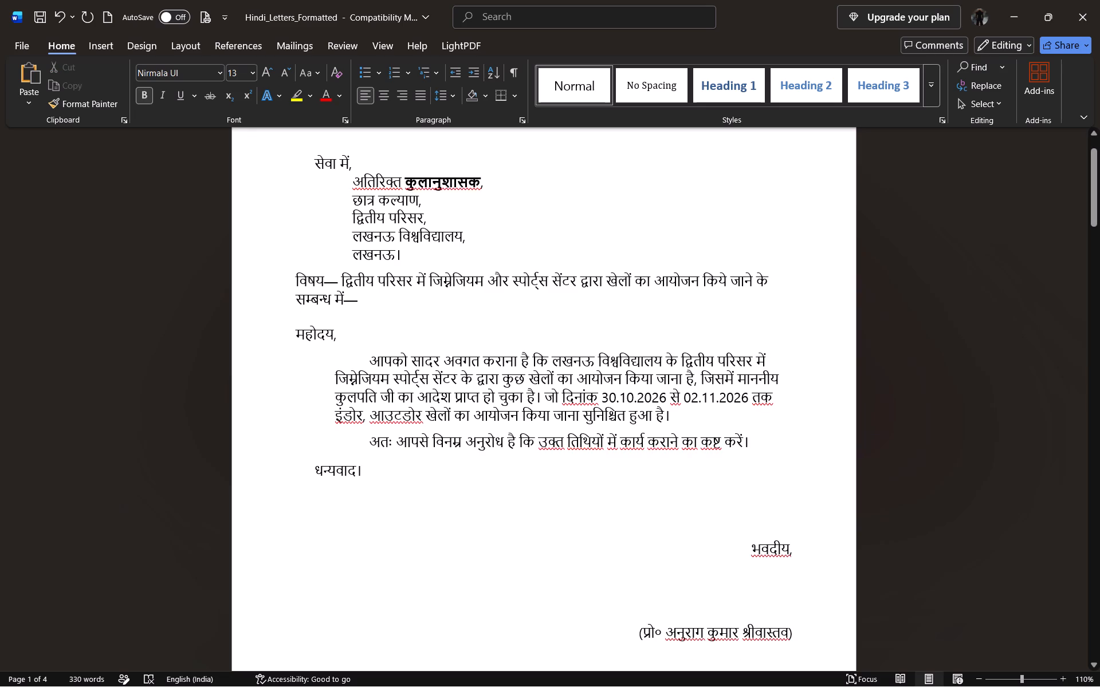
Remove the bold formatting from "कुलानुशासक" in the first letter's addressee line.
{"action": "left_click", "coordinate": [407, 182]}
{"action": "left_click_drag", "start_coordinate": [407, 182], "coordinate": [481, 181]}
{"action": "left_click", "coordinate": [494, 160]}
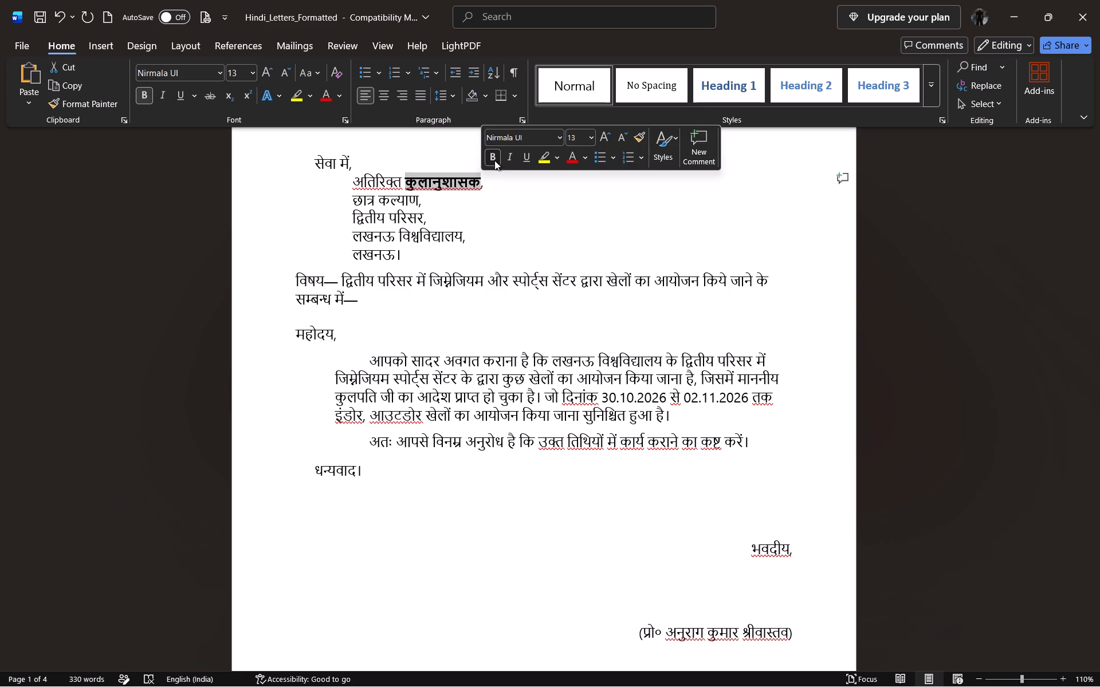
{"action": "left_click", "coordinate": [523, 244]}
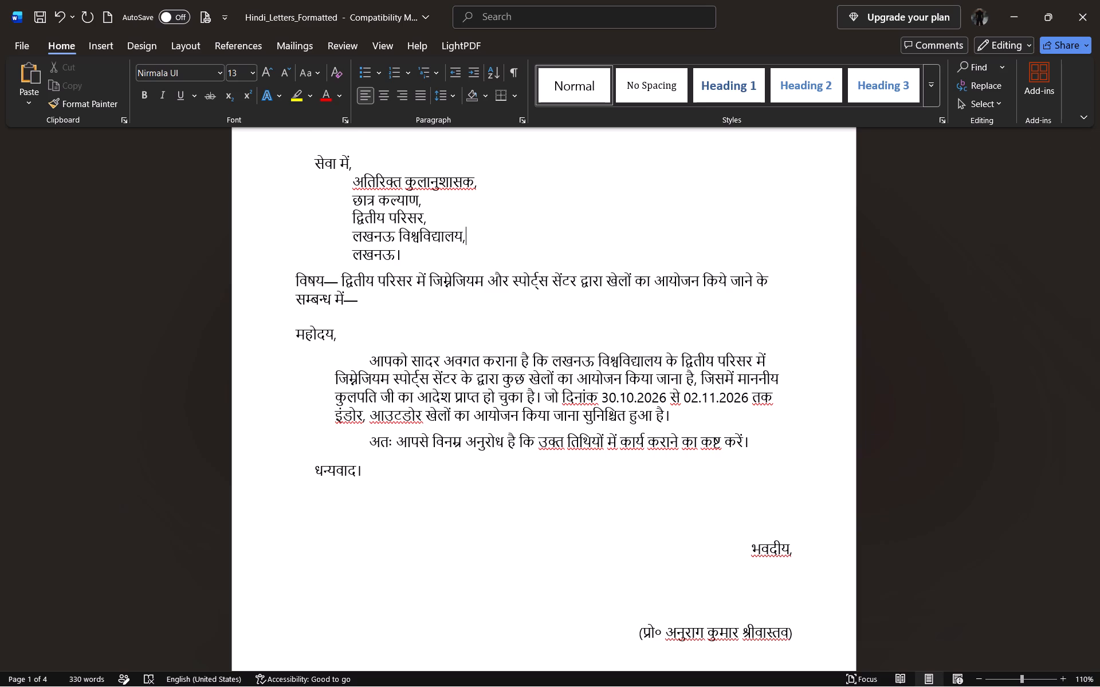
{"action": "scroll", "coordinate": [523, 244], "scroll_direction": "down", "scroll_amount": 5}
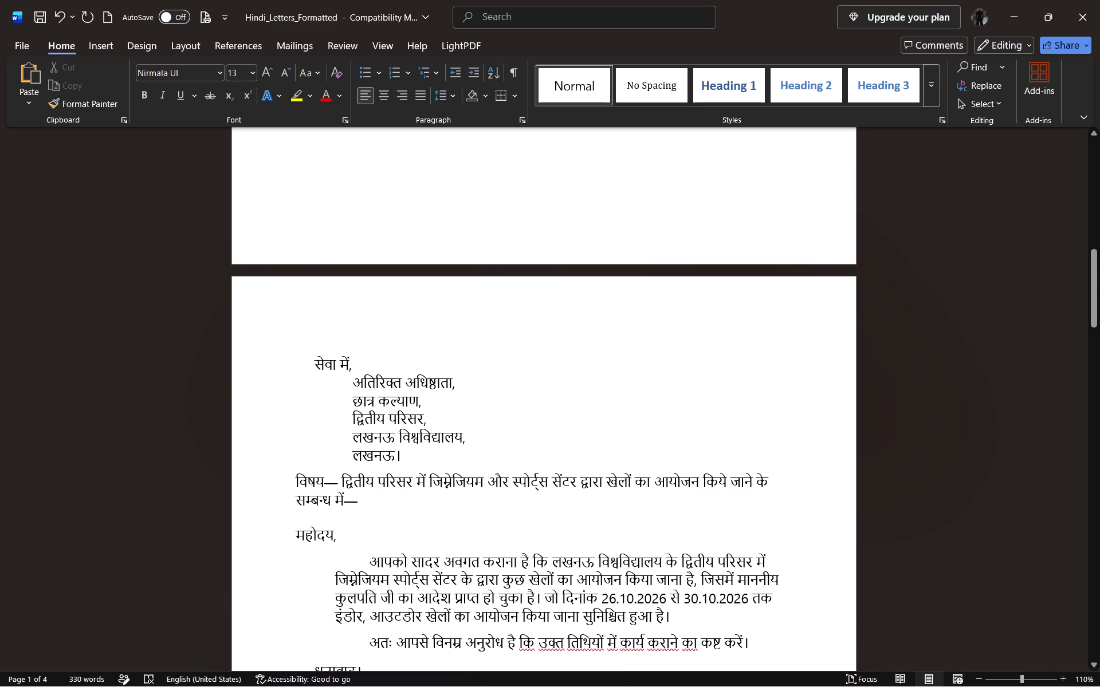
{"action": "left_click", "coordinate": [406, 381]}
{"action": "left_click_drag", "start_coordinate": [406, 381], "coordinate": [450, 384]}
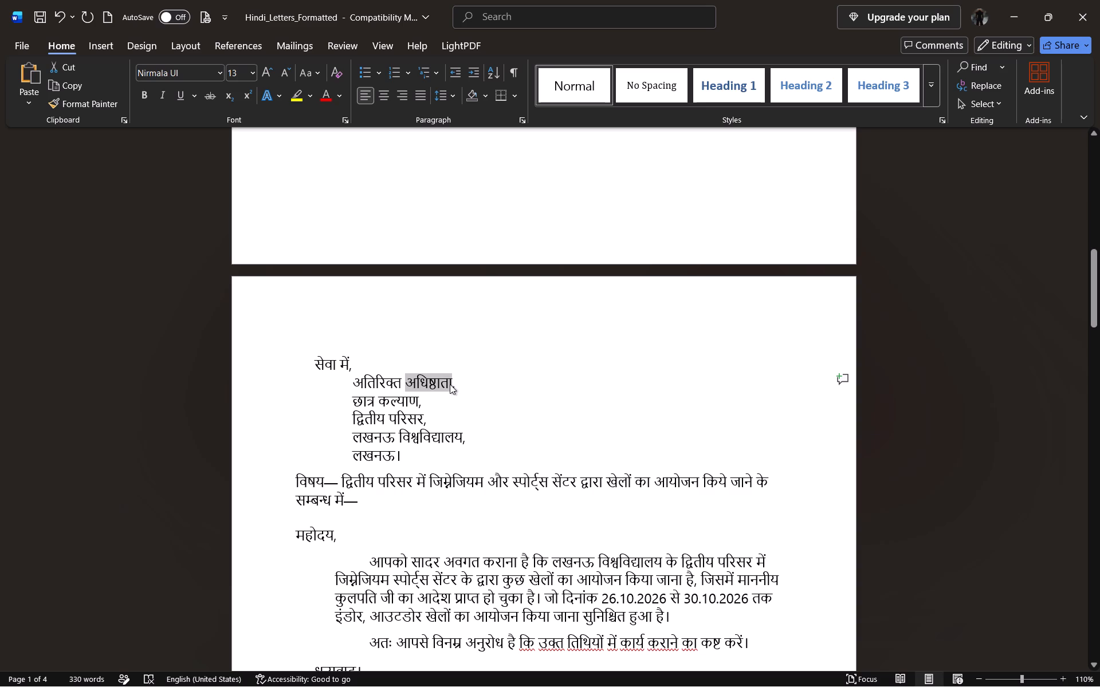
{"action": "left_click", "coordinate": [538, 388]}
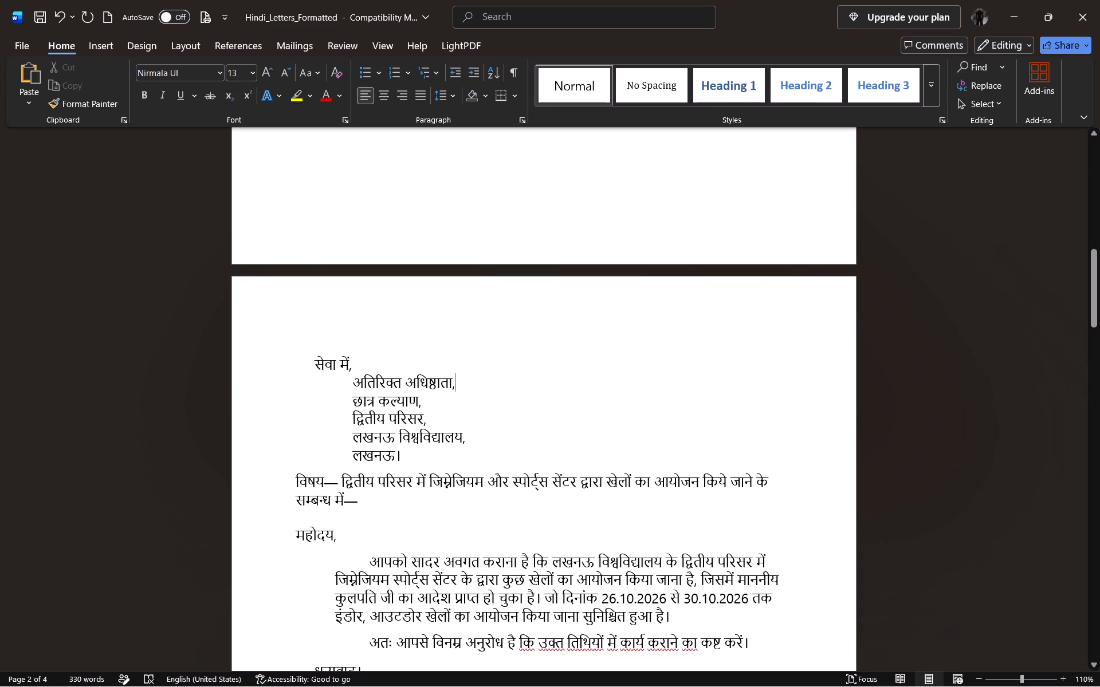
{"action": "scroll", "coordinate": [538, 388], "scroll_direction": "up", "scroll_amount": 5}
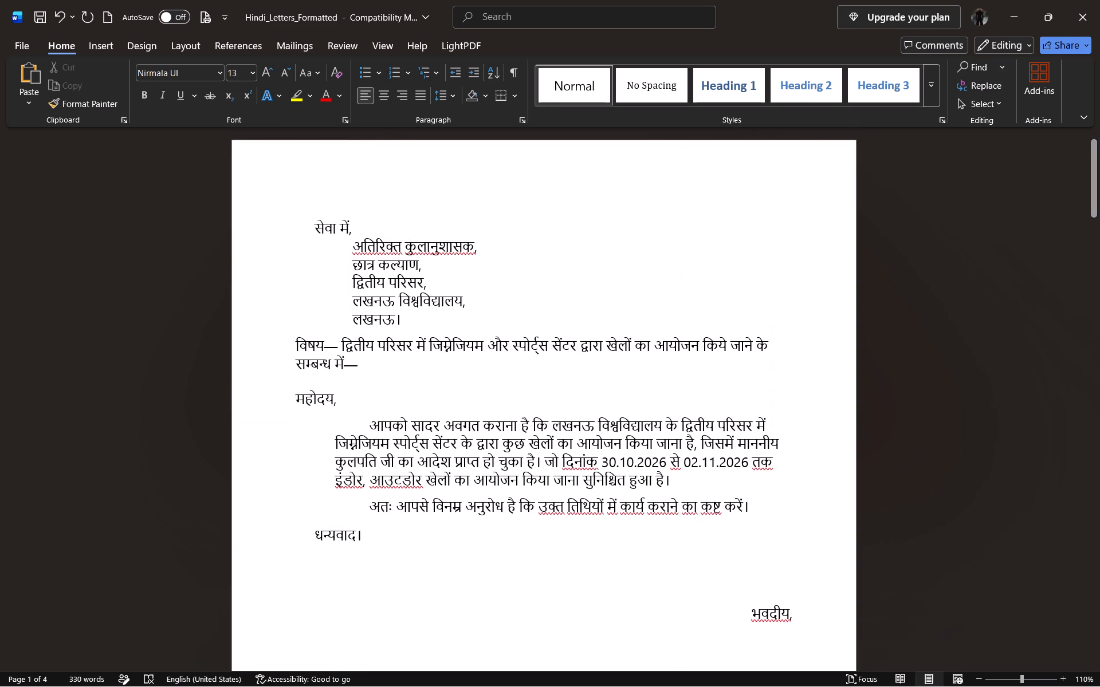
Insert a blank line above the closing "भवदीय," in the second letter.
{"action": "scroll", "coordinate": [538, 388], "scroll_direction": "down", "scroll_amount": 7}
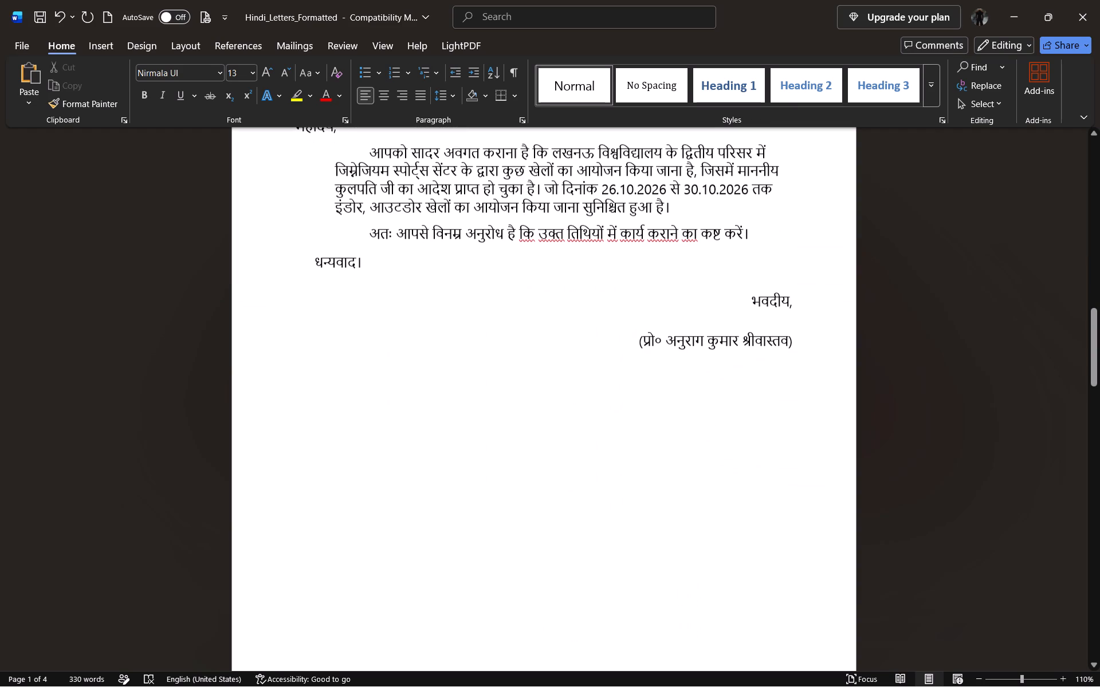
{"action": "left_click", "coordinate": [717, 306]}
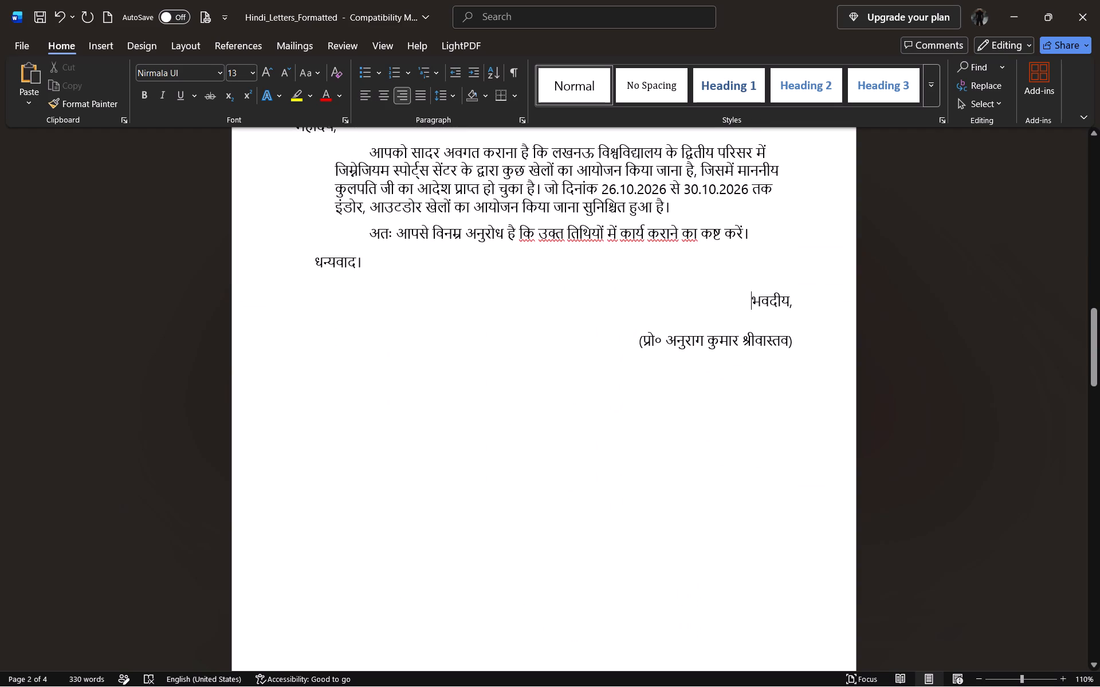
{"action": "key", "text": "Return"}
Insert two blank lines between the closing "भवदीय," and the professor's name in the second letter for signing space.
{"action": "key", "text": "Down"}
{"action": "key", "text": "Left"}
{"action": "key", "text": "Left"}
{"action": "key", "text": "Left"}
{"action": "key", "text": "Left"}
{"action": "key", "text": "Left"}
{"action": "key", "text": "Left"}
{"action": "key", "text": "Left"}
{"action": "key", "text": "Left"}
{"action": "key", "text": "Left"}
{"action": "key", "text": "Left"}
{"action": "key", "text": "Left"}
{"action": "key", "text": "Left"}
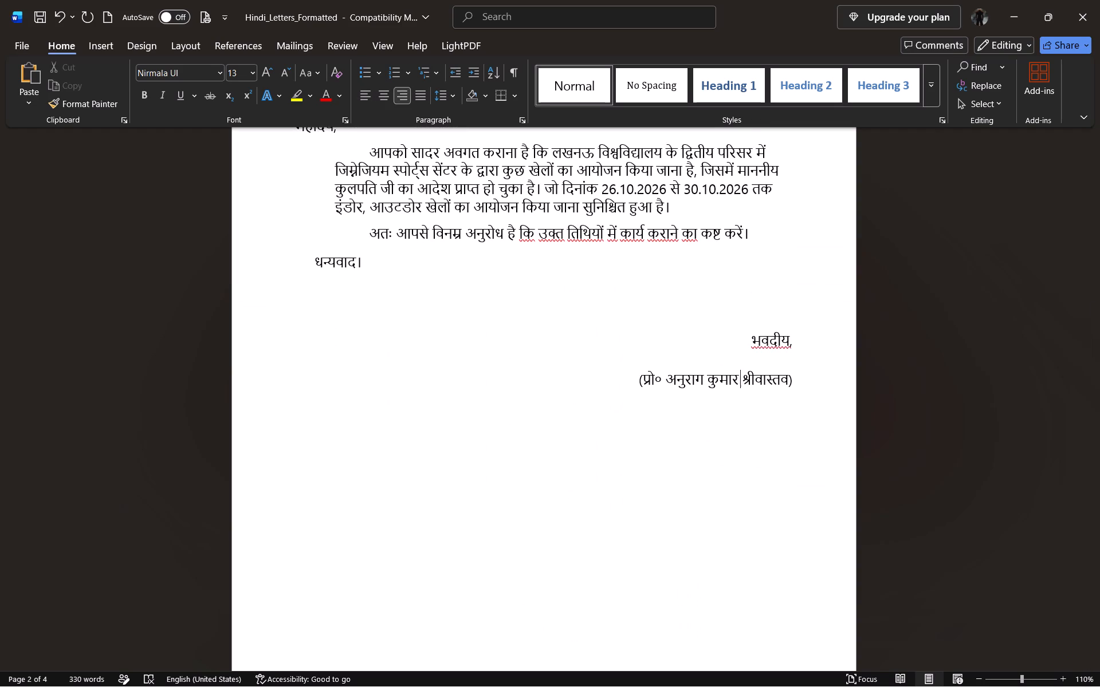
{"action": "key", "text": "Left"}
{"action": "key", "text": "Left"}
{"action": "key", "text": "Return"}
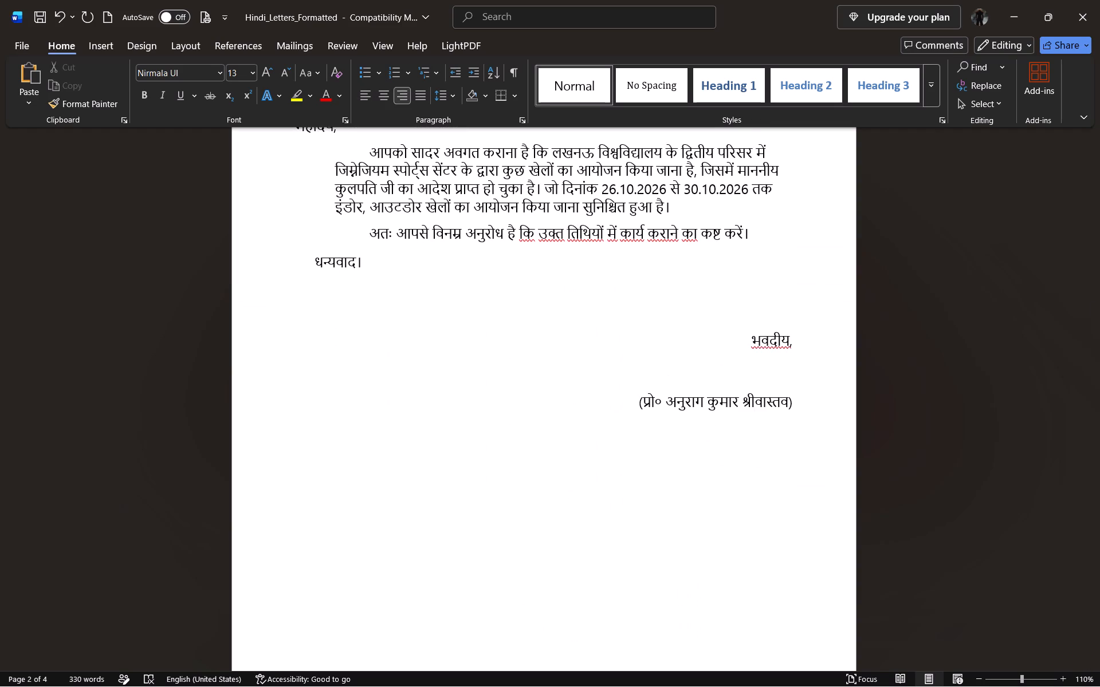
{"action": "key", "text": "Return"}
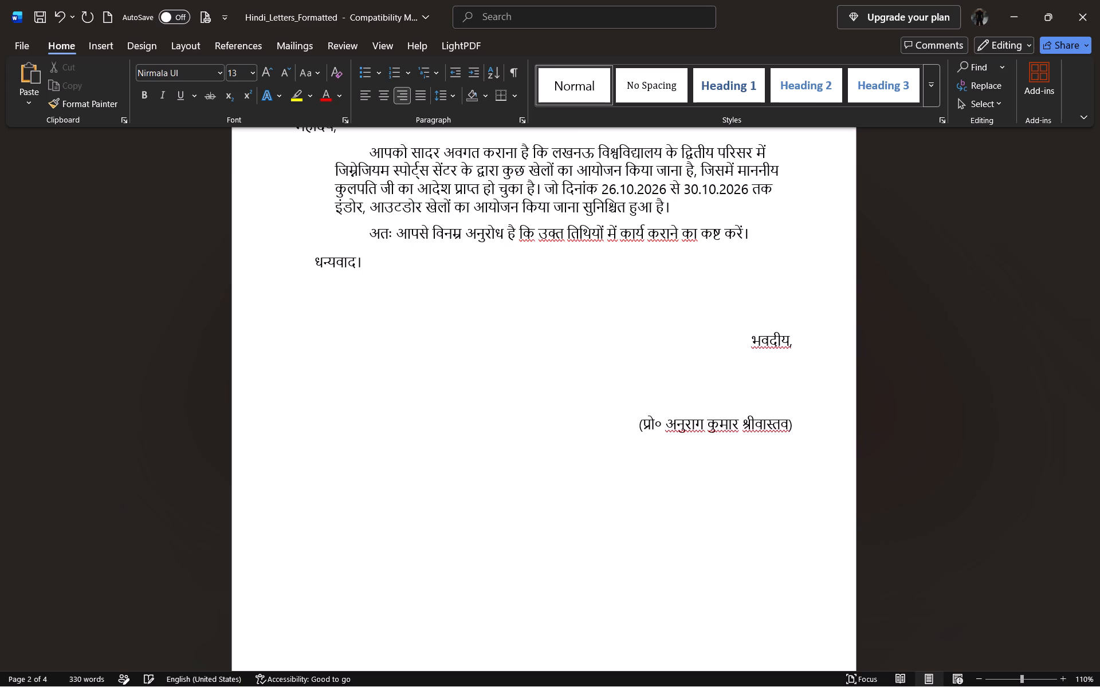
Set the event's start date in the second letter's body to 30.10.2026.
{"action": "scroll", "coordinate": [717, 306], "scroll_direction": "up", "scroll_amount": 1}
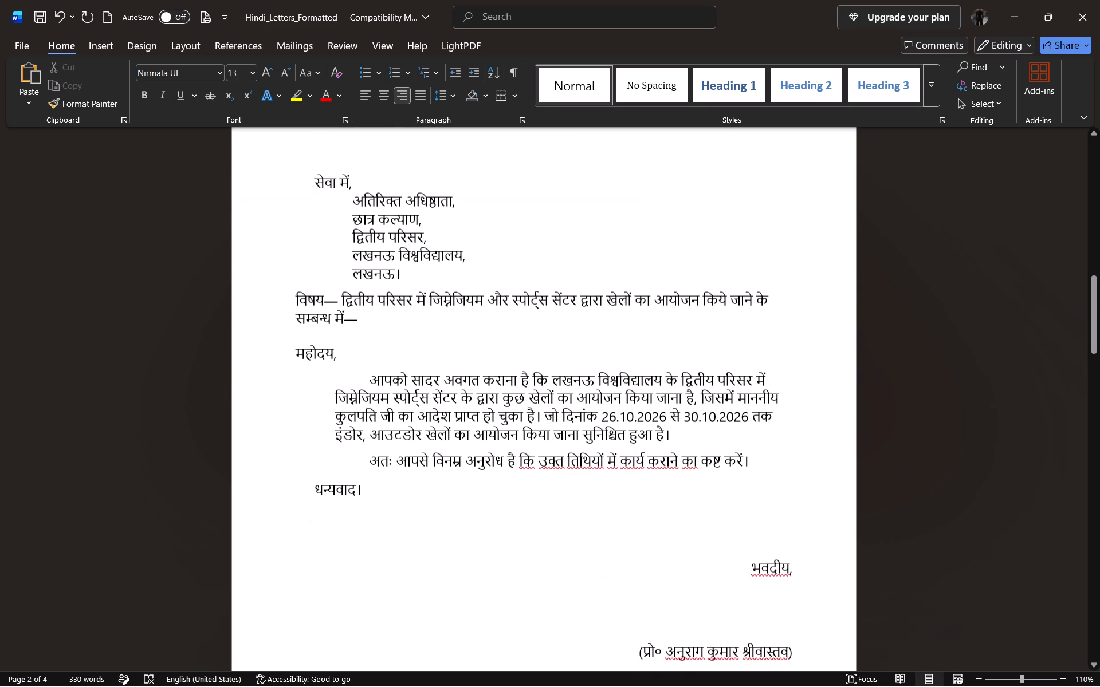
{"action": "left_click", "coordinate": [613, 414]}
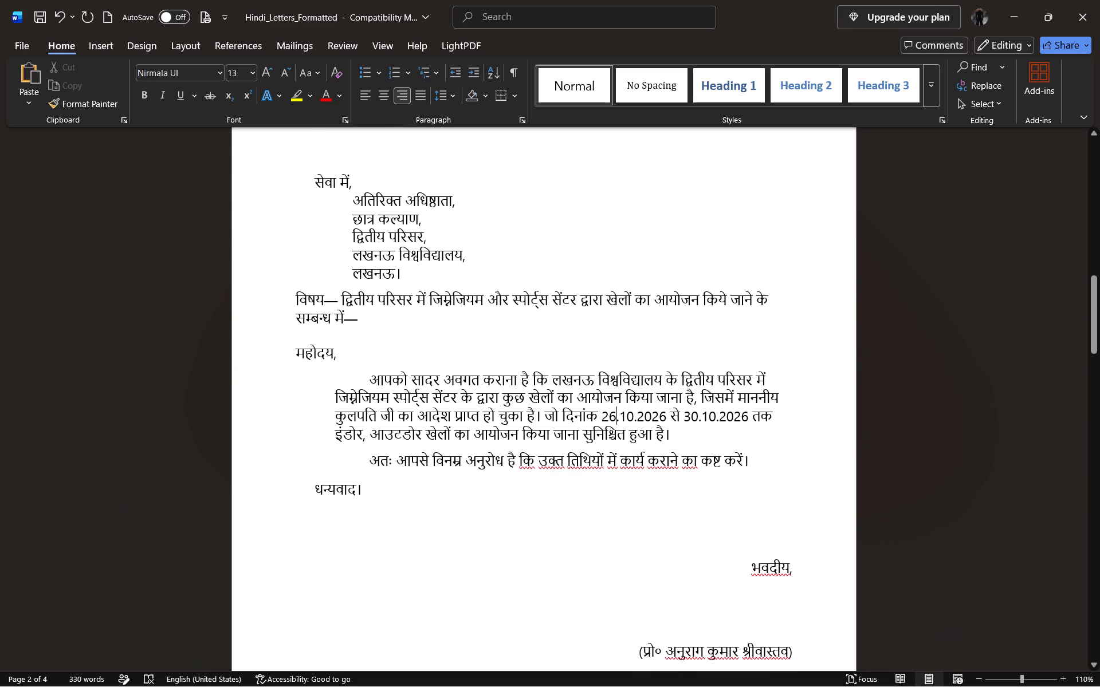
{"action": "key", "text": "BackSpace"}
{"action": "key", "text": "BackSpace"}
{"action": "type", "text": "30"}
Set the event's end date in the second letter's body paragraph to 02.11.2026.
{"action": "key", "text": "Right"}
{"action": "key", "text": "Right"}
{"action": "key", "text": "Right"}
{"action": "key", "text": "Right"}
{"action": "key", "text": "Right"}
{"action": "key", "text": "Right"}
{"action": "key", "text": "Right"}
{"action": "key", "text": "Right"}
{"action": "key", "text": "Right"}
{"action": "key", "text": "Right"}
{"action": "key", "text": "Right"}
{"action": "key", "text": "Right"}
{"action": "key", "text": "Right"}
{"action": "key", "text": "Right"}
{"action": "key", "text": "Right"}
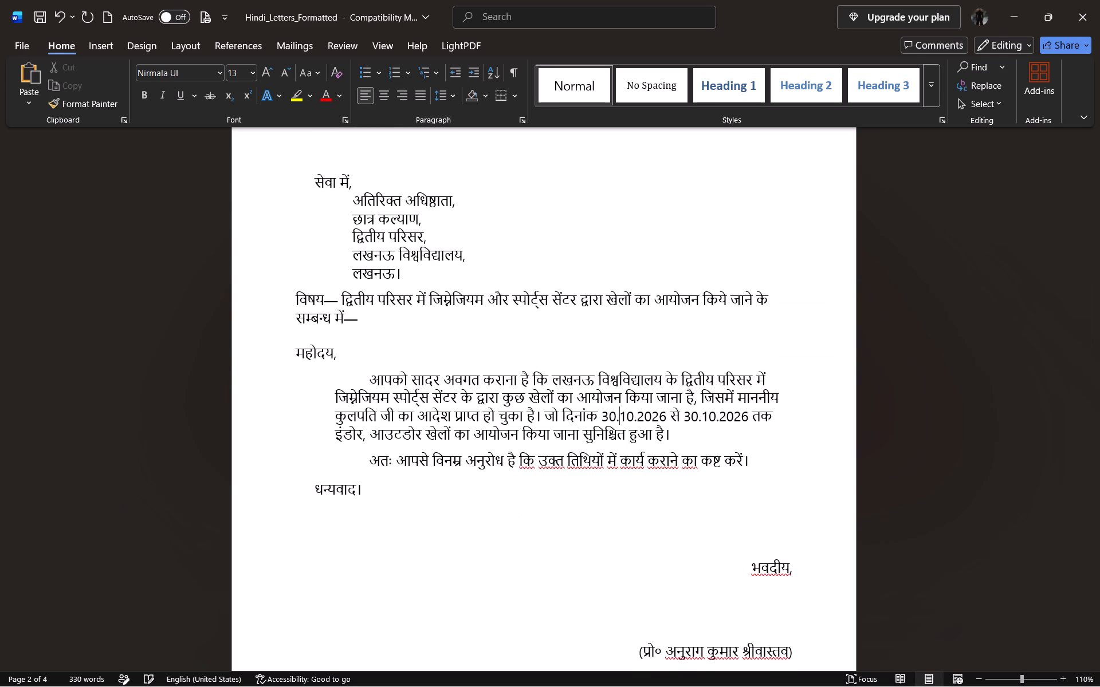
{"action": "key", "text": "Left"}
{"action": "key", "text": "Left"}
{"action": "key", "text": "Left"}
{"action": "key", "text": "Down"}
{"action": "key", "text": "Right"}
{"action": "key", "text": "Up"}
{"action": "key", "text": "Left"}
{"action": "key", "text": "Left"}
{"action": "key", "text": "Left"}
{"action": "key", "text": "Left"}
{"action": "key", "text": "Left"}
{"action": "key", "text": "Left"}
{"action": "key", "text": "Left"}
{"action": "key", "text": "Left"}
{"action": "key", "text": "Left"}
{"action": "key", "text": "Left"}
{"action": "key", "text": "Left"}
{"action": "key", "text": "Left"}
{"action": "key", "text": "Left"}
{"action": "key", "text": "Left"}
{"action": "key", "text": "Left"}
{"action": "key", "text": "Left"}
{"action": "key", "text": "Left"}
{"action": "key", "text": "Left"}
{"action": "key", "text": "Left"}
{"action": "key", "text": "Right"}
{"action": "key", "text": "BackSpace"}
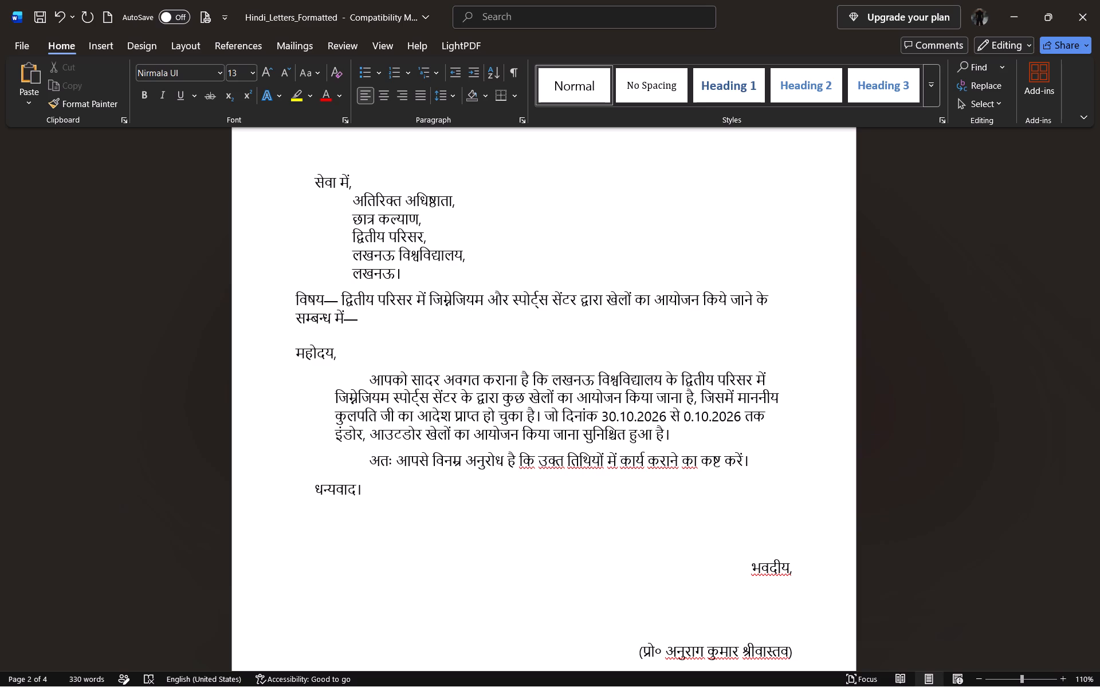
{"action": "key", "text": "Right"}
{"action": "key", "text": "2"}
{"action": "key", "text": "Right"}
{"action": "key", "text": "Right"}
{"action": "key", "text": "Right"}
{"action": "key", "text": "Right"}
{"action": "key", "text": "Left"}
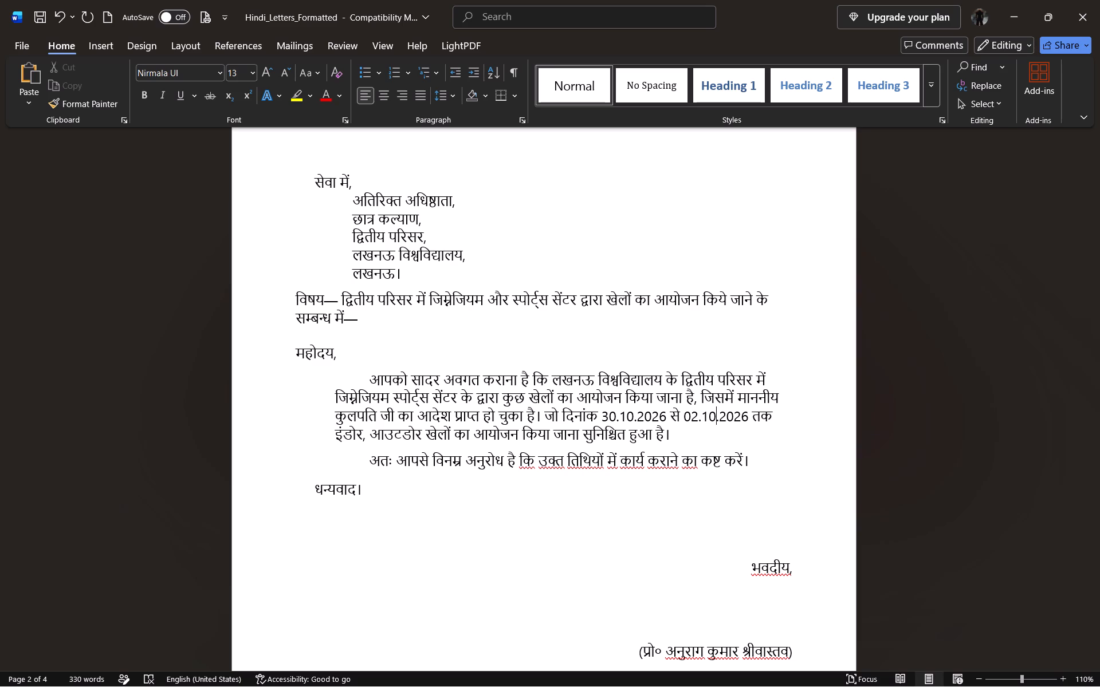
{"action": "key", "text": "BackSpace"}
{"action": "key", "text": "1"}
Reduce the font size of the entire third letter, from "सेवा में," through the professor's name, to 12 pt.
{"action": "scroll", "coordinate": [613, 414], "scroll_direction": "down", "scroll_amount": 1}
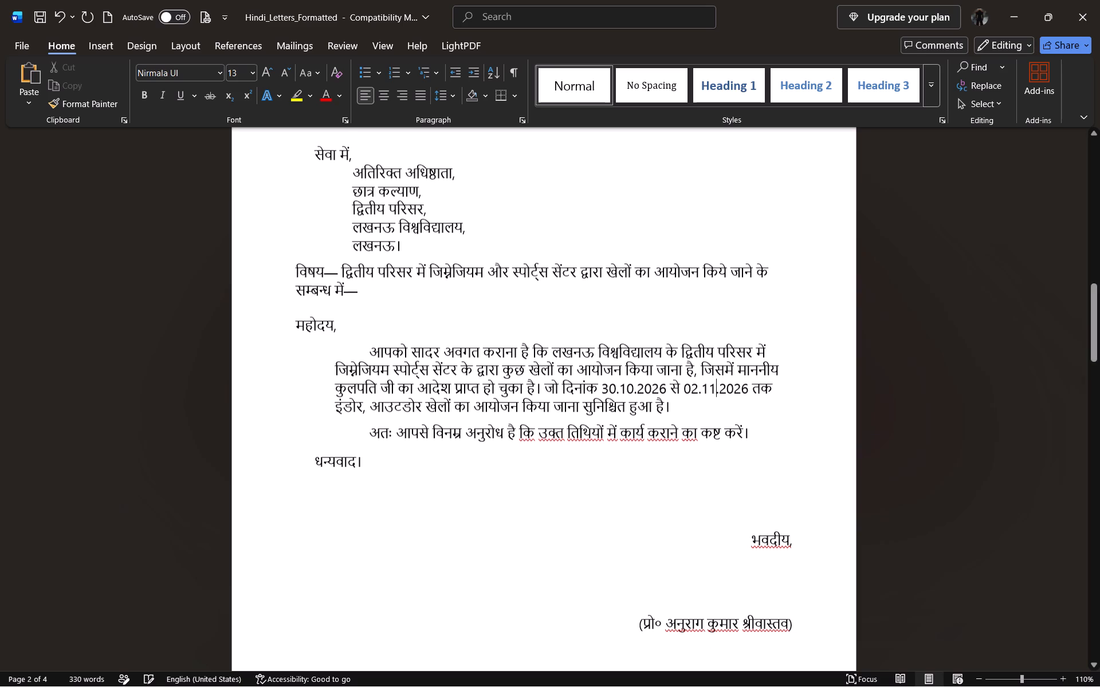
{"action": "scroll", "coordinate": [613, 414], "scroll_direction": "down", "scroll_amount": 6}
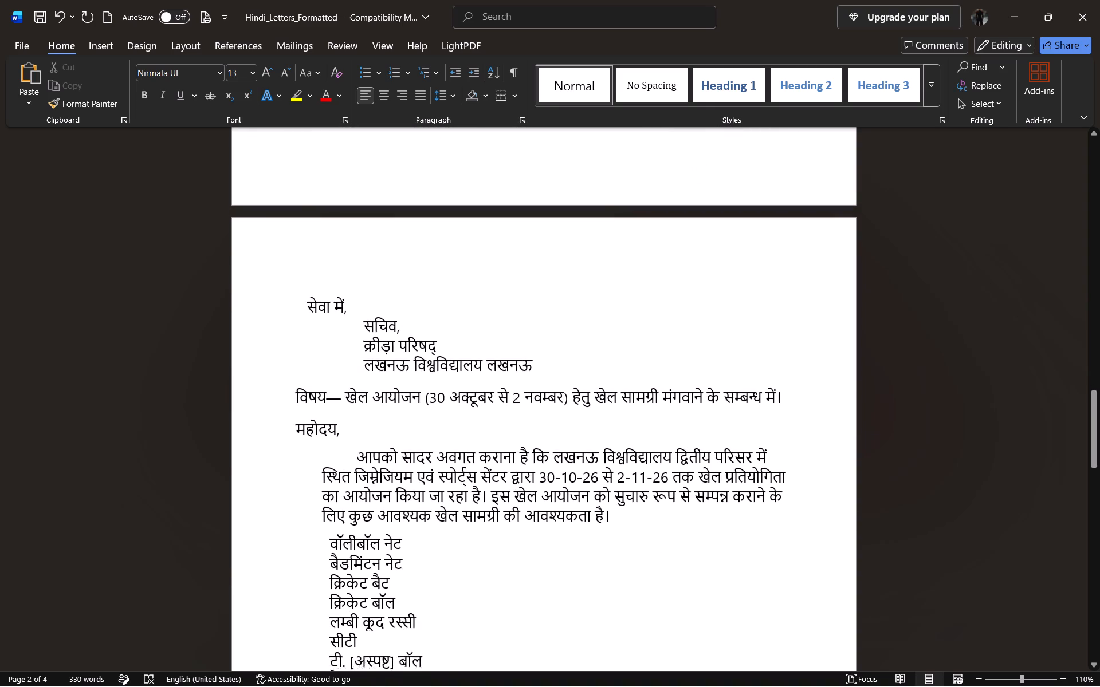
{"action": "scroll", "coordinate": [613, 414], "scroll_direction": "down", "scroll_amount": 1}
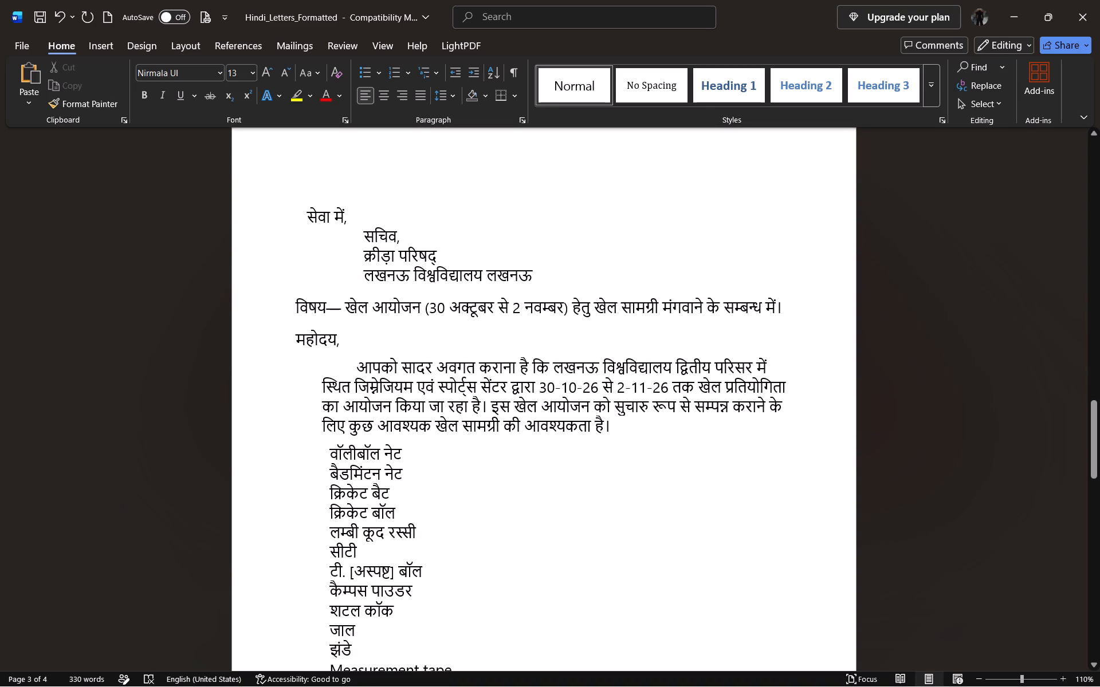
{"action": "left_click", "coordinate": [352, 308]}
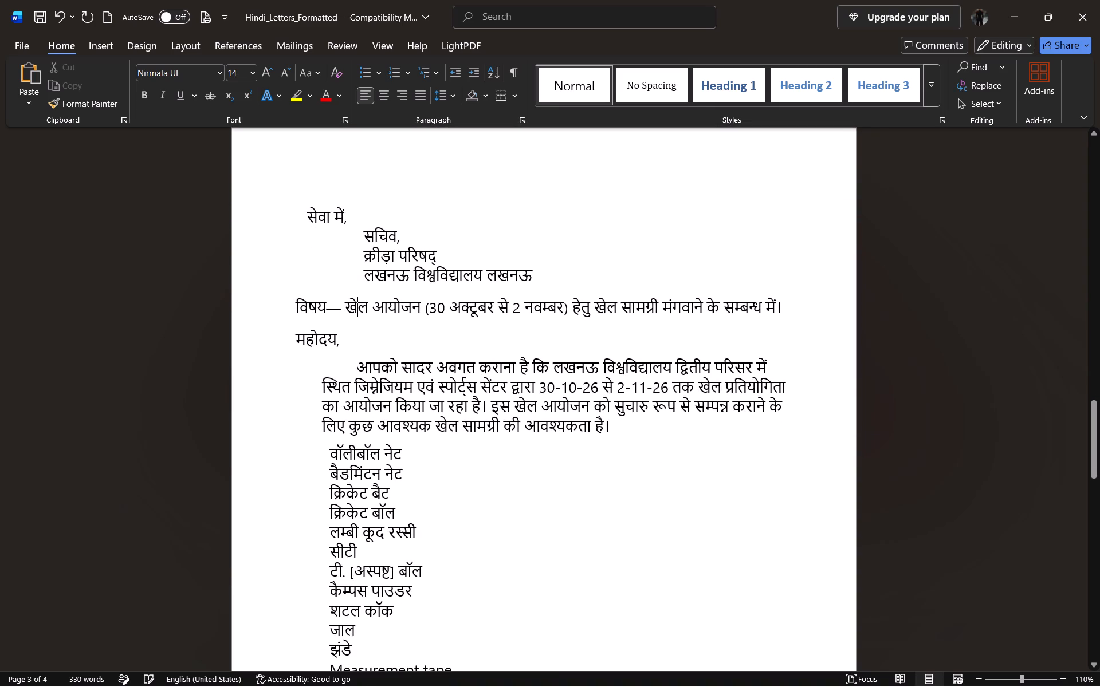
{"action": "left_click", "coordinate": [302, 211]}
{"action": "left_click_drag", "start_coordinate": [302, 211], "coordinate": [481, 686]}
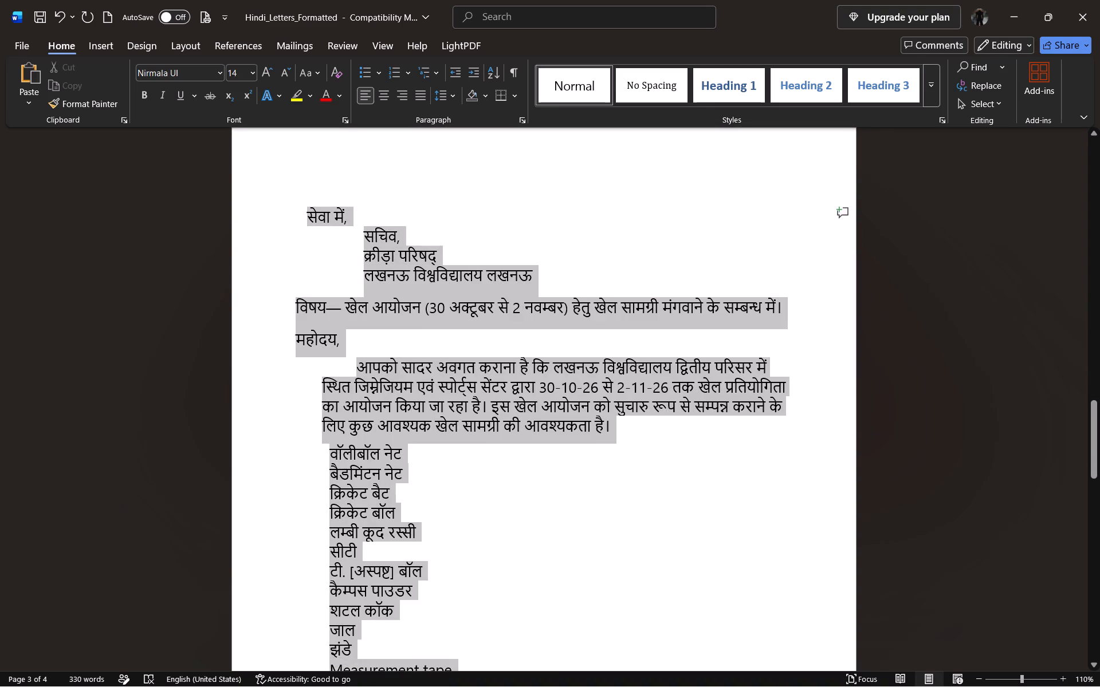
{"action": "left_click_drag", "start_coordinate": [481, 686], "coordinate": [476, 662]}
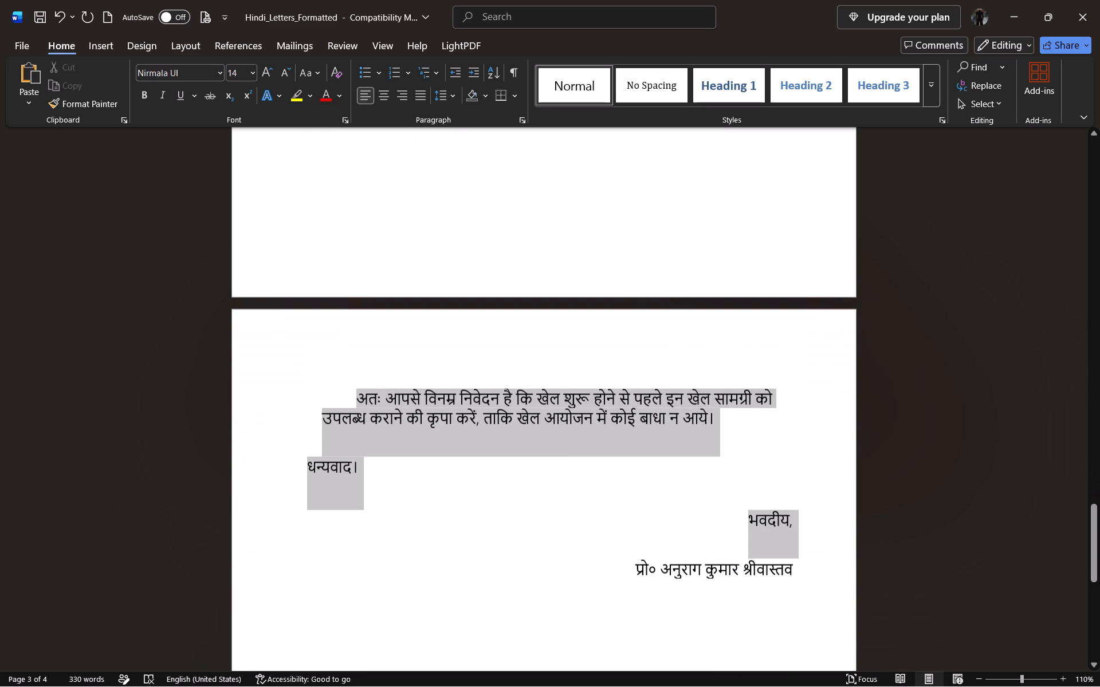
{"action": "left_click_drag", "start_coordinate": [476, 662], "coordinate": [808, 556]}
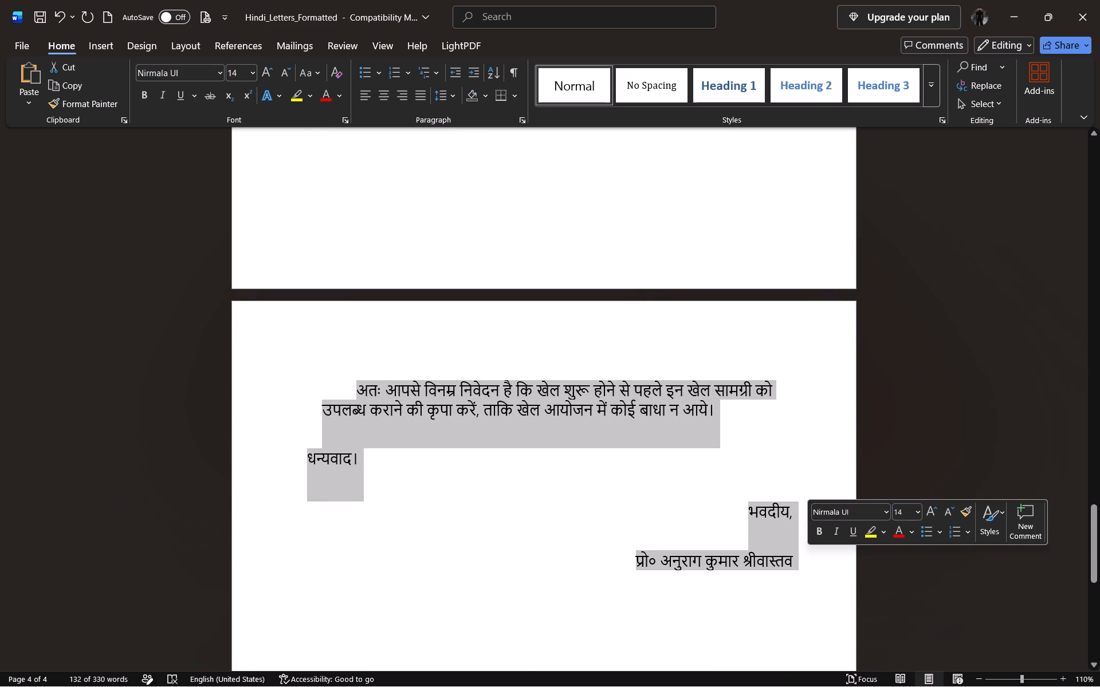
{"action": "left_click", "coordinate": [950, 511]}
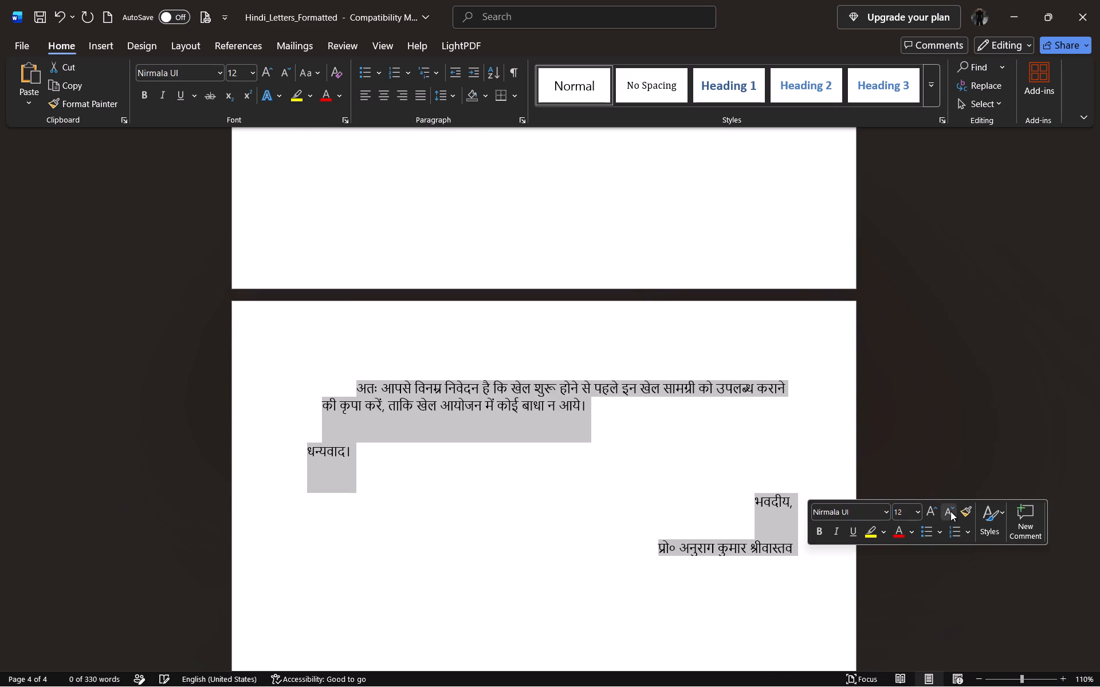
{"action": "left_click", "coordinate": [135, 244]}
{"action": "scroll", "coordinate": [135, 244], "scroll_direction": "up", "scroll_amount": 2}
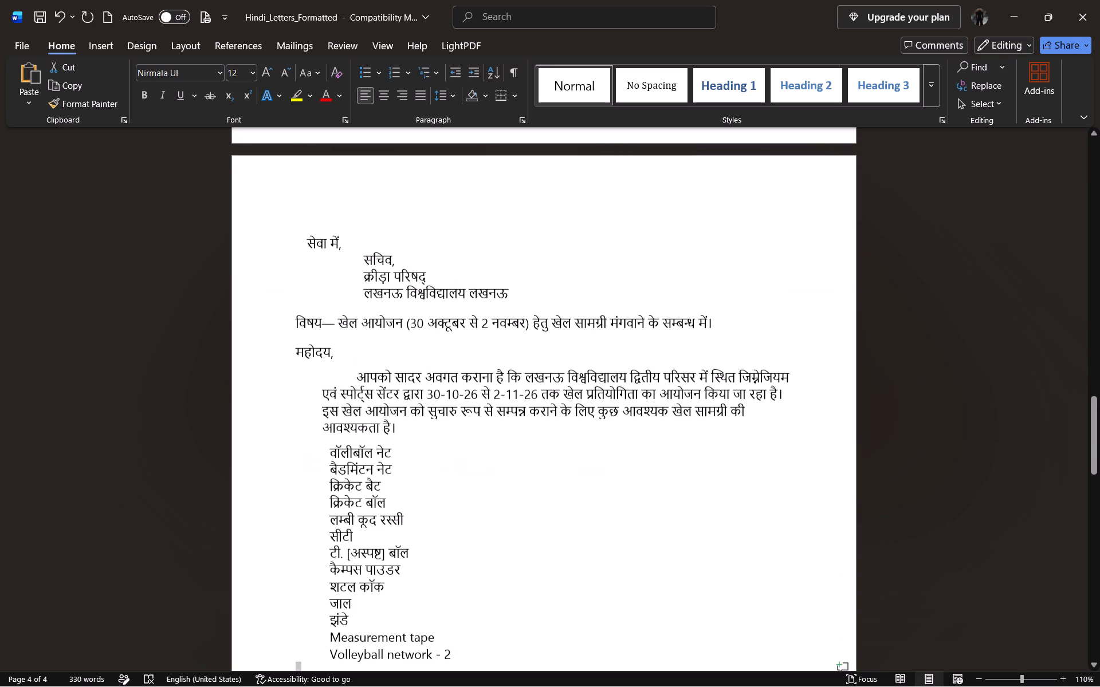
{"action": "scroll", "coordinate": [135, 244], "scroll_direction": "up", "scroll_amount": 1}
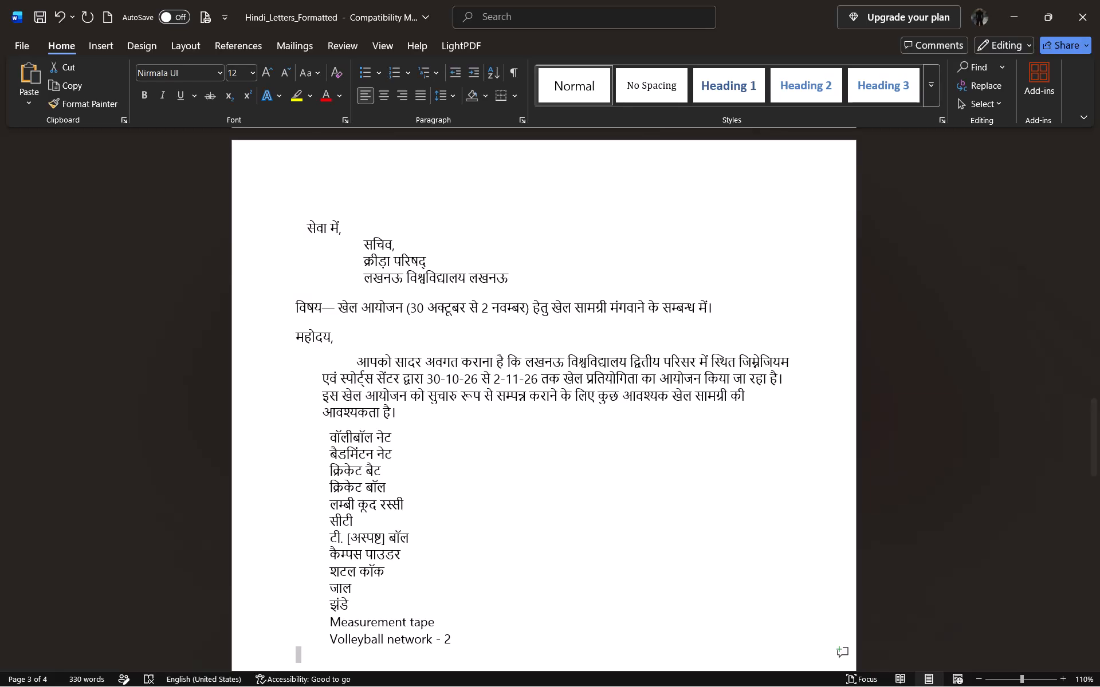
{"action": "scroll", "coordinate": [135, 244], "scroll_direction": "down", "scroll_amount": 1}
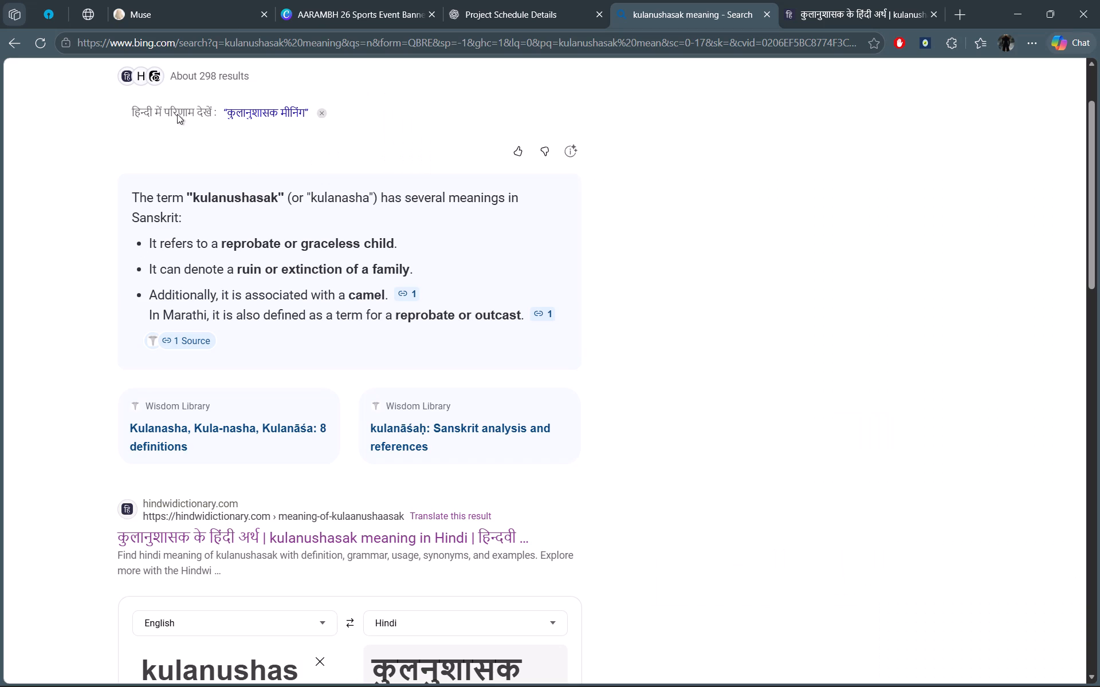
Switch to the Edge browser and search the web for "tug of war rope in hindi".
{"action": "left_click", "coordinate": [341, 48]}
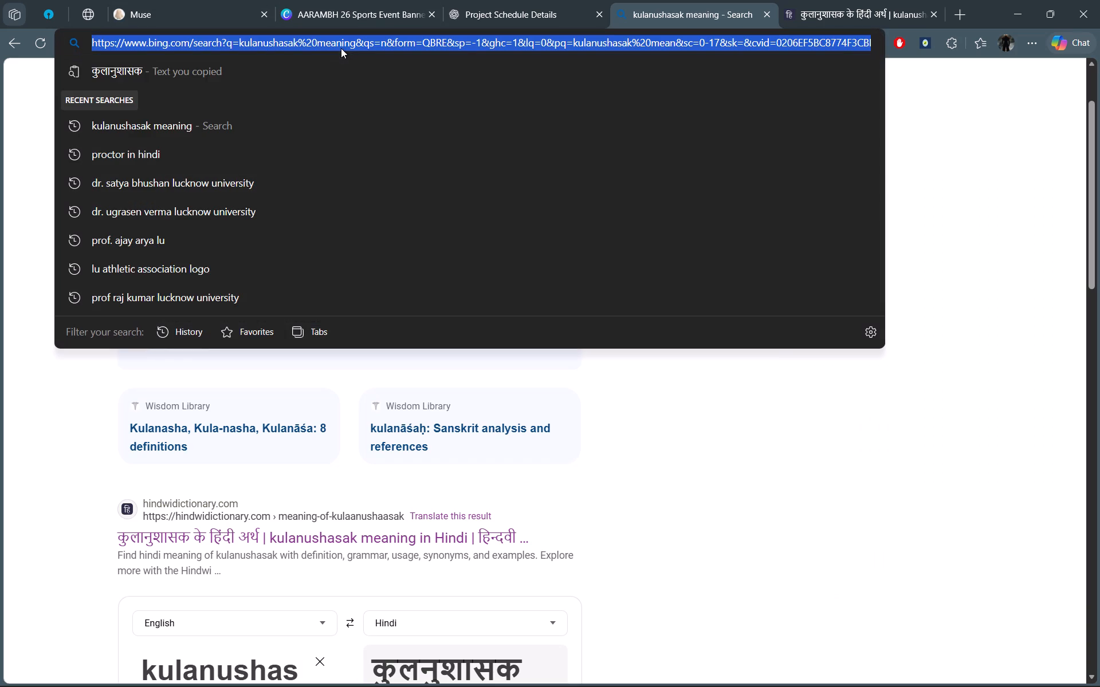
{"action": "key", "text": "BackSpace"}
{"action": "type", "text": "tug"}
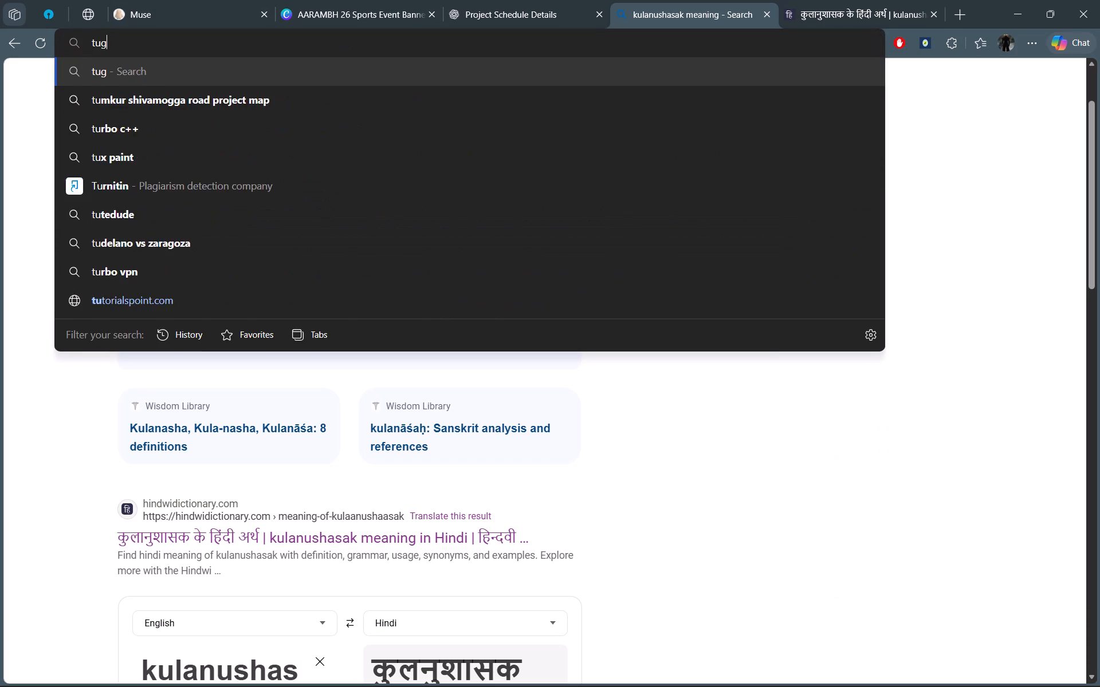
{"action": "key", "text": "space"}
{"action": "key", "text": "Down"}
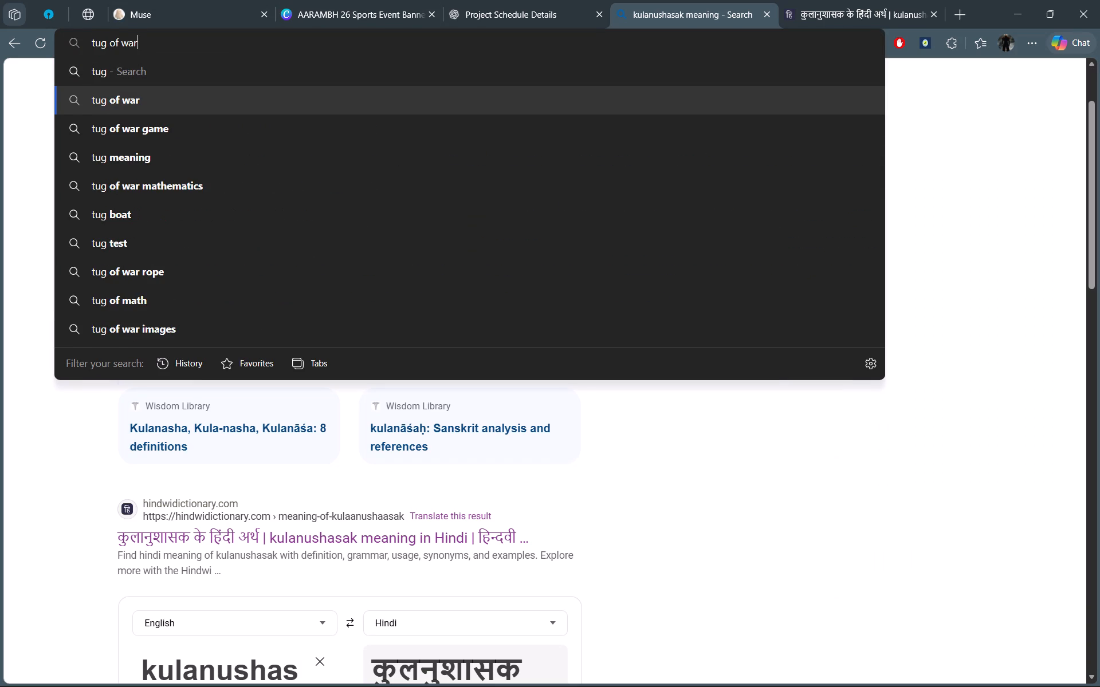
{"action": "key", "text": "space"}
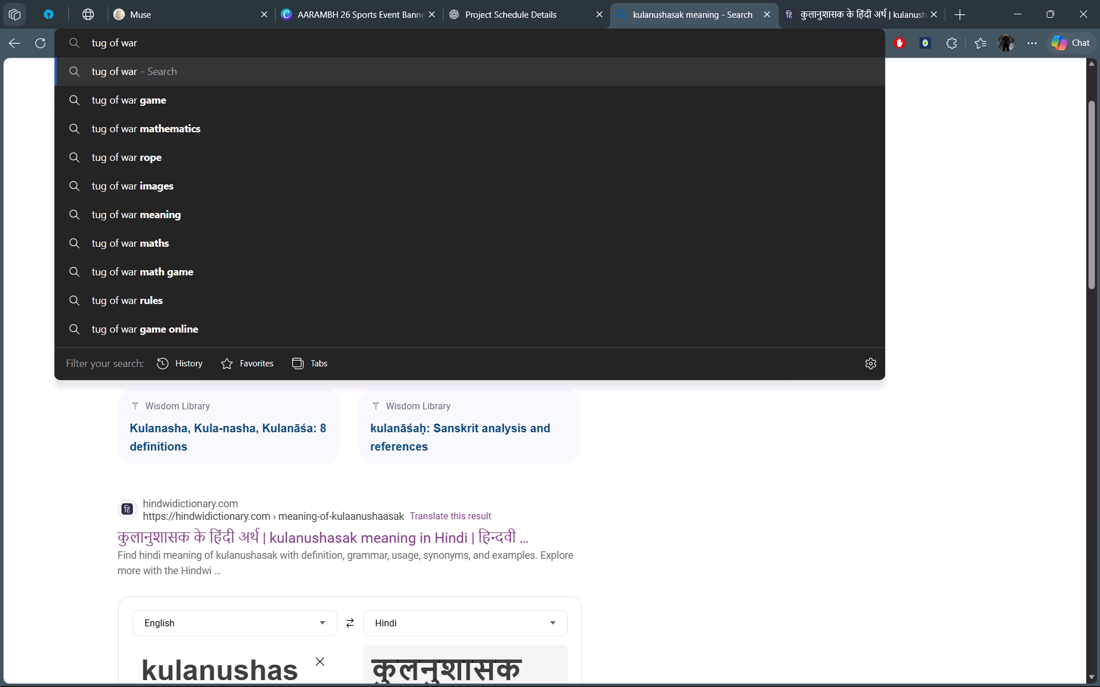
{"action": "key", "text": "Down"}
{"action": "key", "text": "Down"}
{"action": "key", "text": "Down"}
{"action": "key", "text": "space"}
{"action": "type", "text": "in hin"}
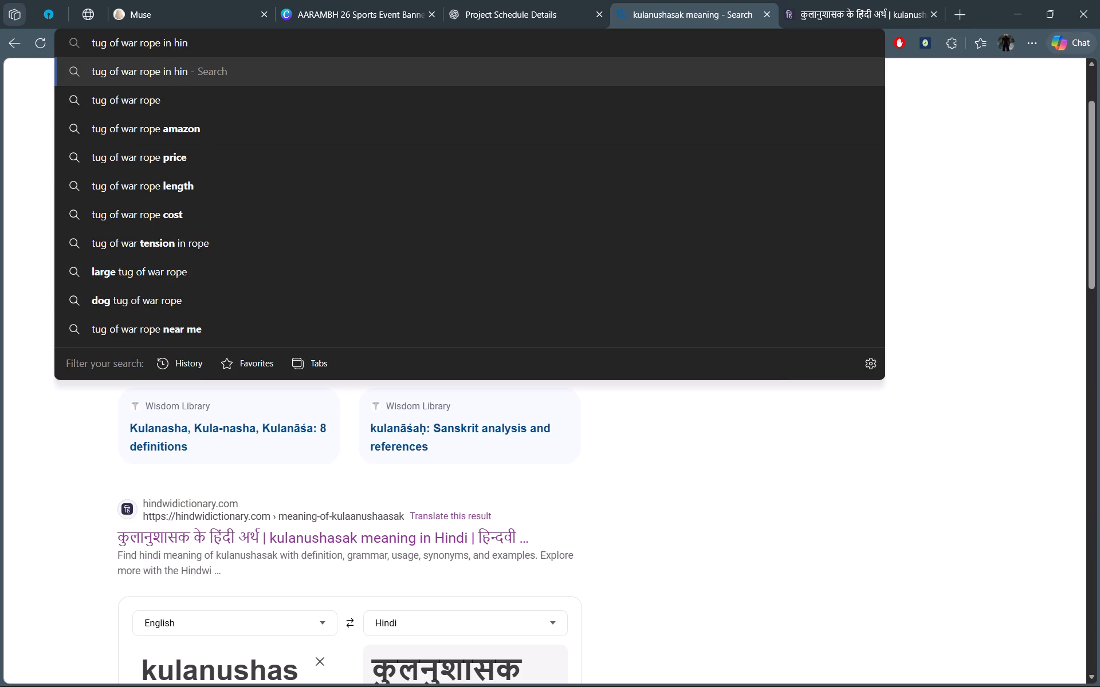
{"action": "type", "text": "di"}
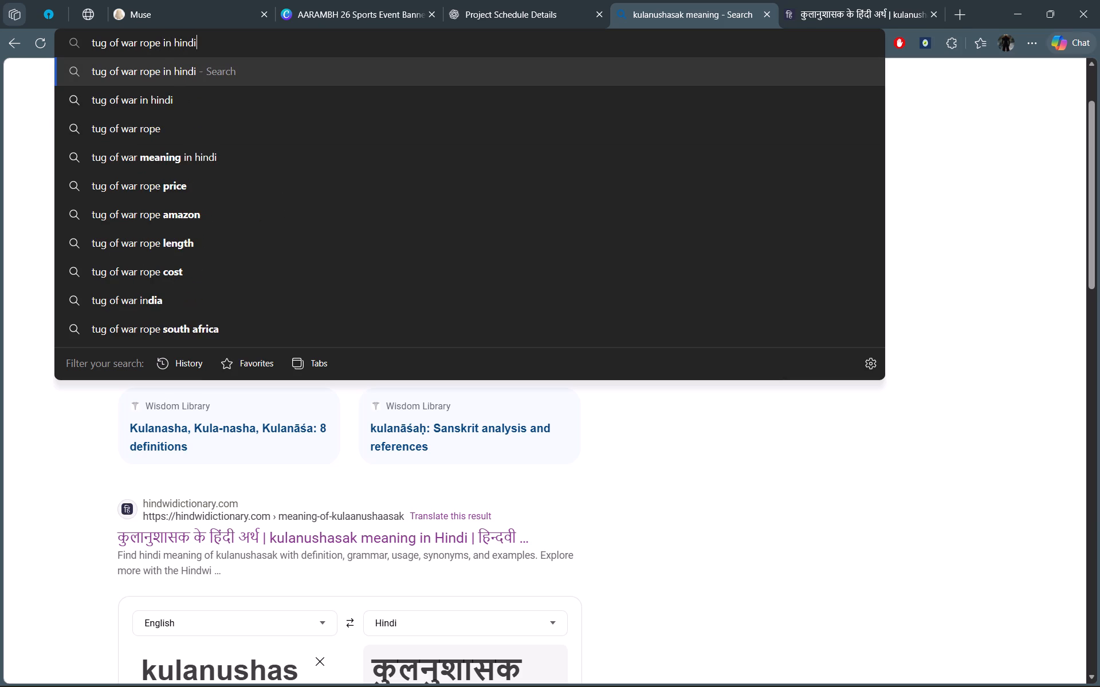
{"action": "key", "text": "Return"}
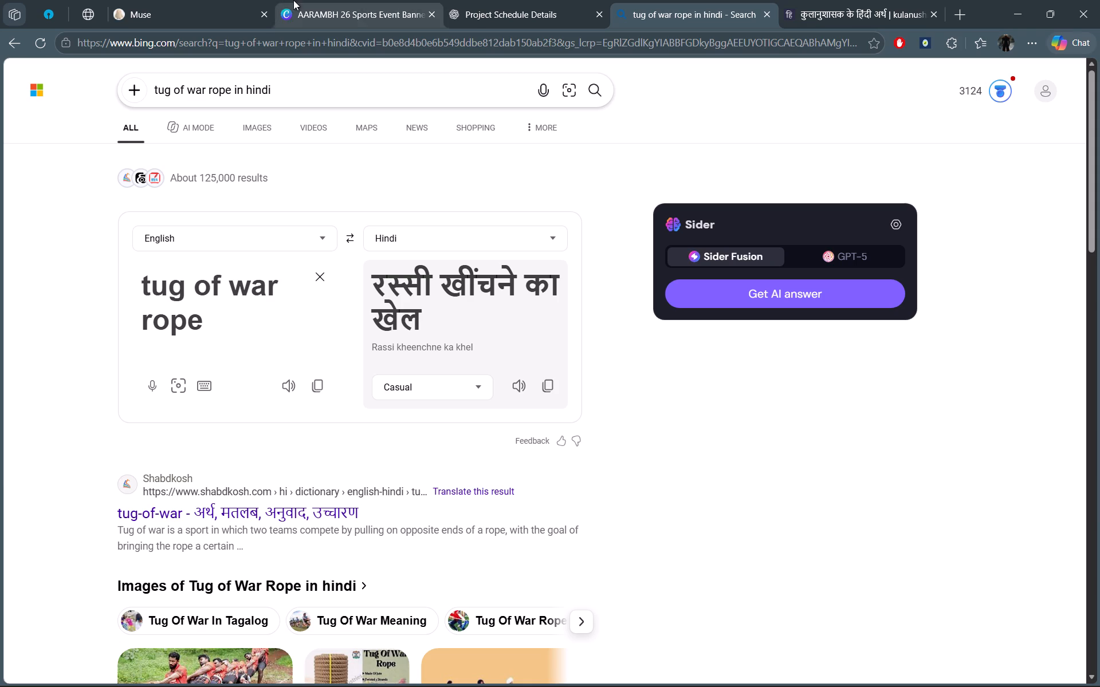
Refine the web search to "tug of war rope in exact hindi".
{"action": "left_click", "coordinate": [320, 98]}
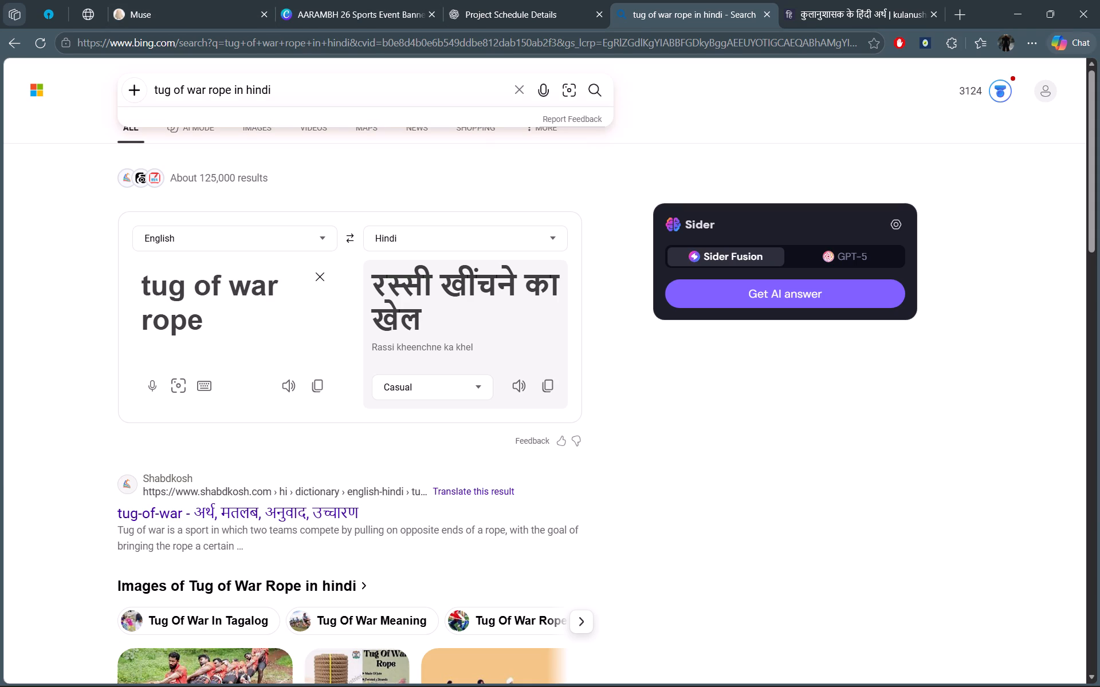
{"action": "key", "text": "Left"}
{"action": "key", "text": "Left"}
{"action": "key", "text": "Left"}
{"action": "key", "text": "Left"}
{"action": "key", "text": "Left"}
{"action": "key", "text": "Left"}
{"action": "key", "text": "space"}
{"action": "type", "text": "exavt"}
{"action": "key", "text": "BackSpace"}
{"action": "key", "text": "BackSpace"}
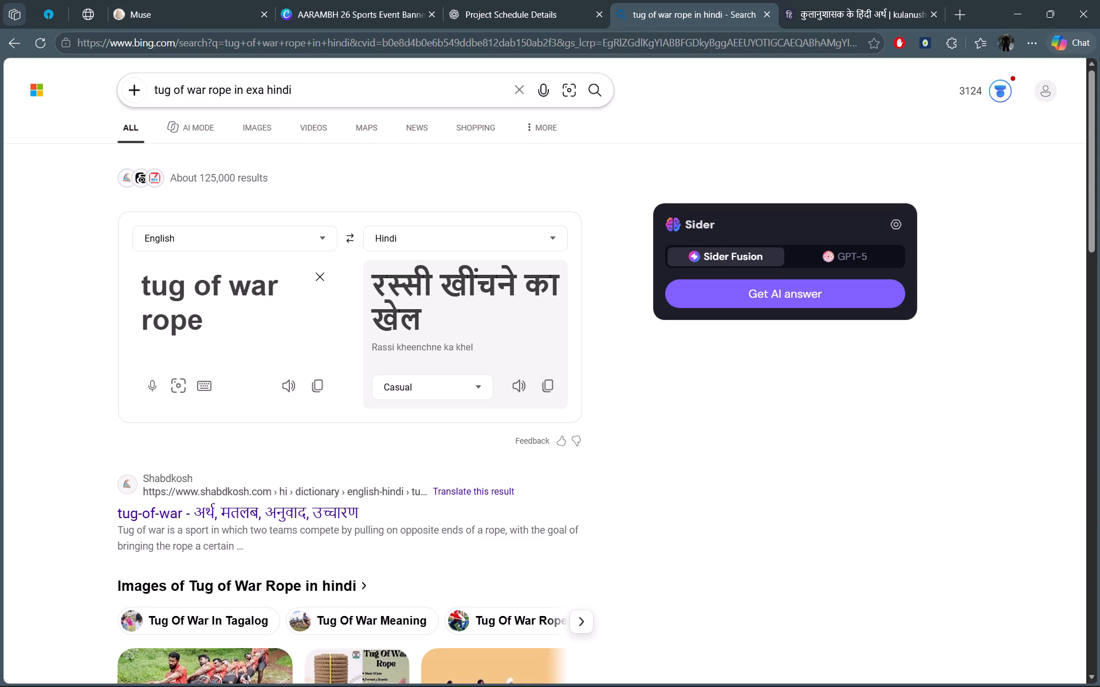
{"action": "type", "text": "ct"}
{"action": "key", "text": "Return"}
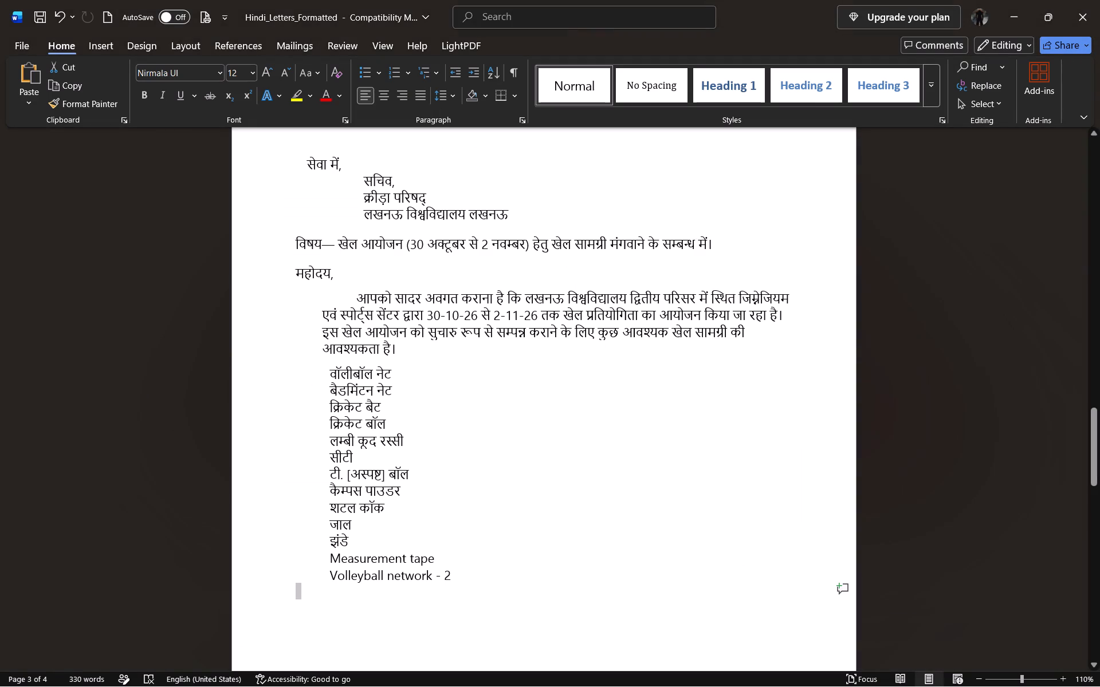
In the equipment list, replace "लम्बी कूद" before "रस्सी" with "Tug of war".
{"action": "left_click", "coordinate": [375, 441]}
{"action": "key", "text": "BackSpace"}
{"action": "key", "text": "BackSpace"}
{"action": "key", "text": "BackSpace"}
{"action": "key", "text": "BackSpace"}
{"action": "key", "text": "BackSpace"}
{"action": "key", "text": "BackSpace"}
{"action": "key", "text": "BackSpace"}
{"action": "key", "text": "BackSpace"}
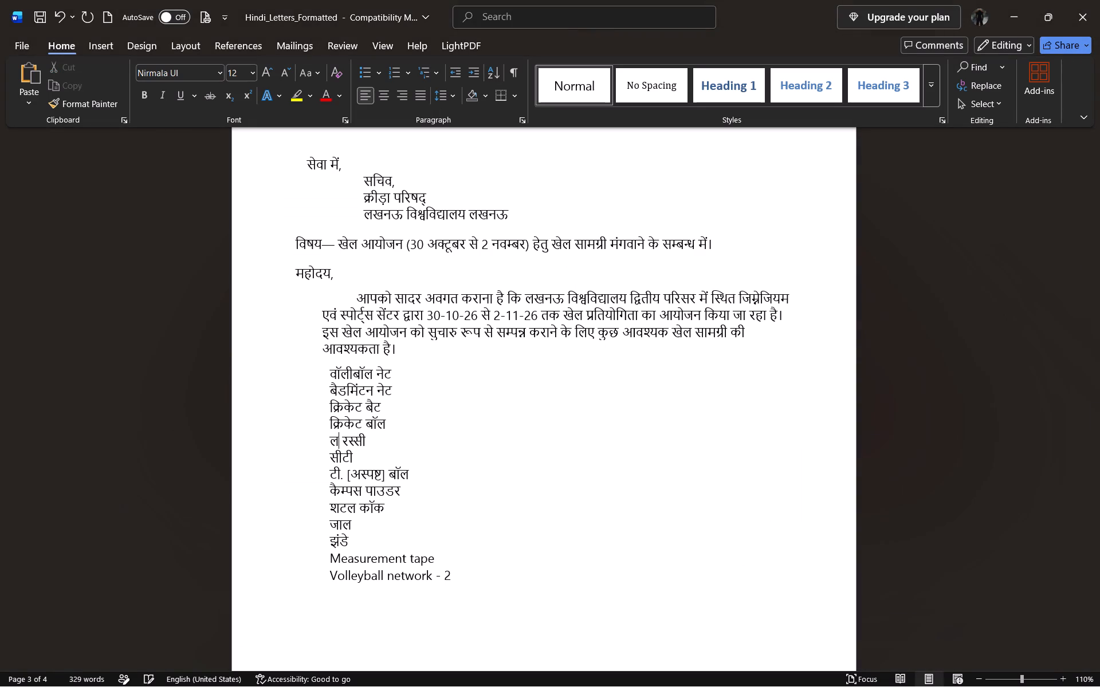
{"action": "key", "text": "BackSpace"}
{"action": "key", "text": "t"}
{"action": "key", "text": "BackSpace"}
{"action": "key", "text": "shift+t"}
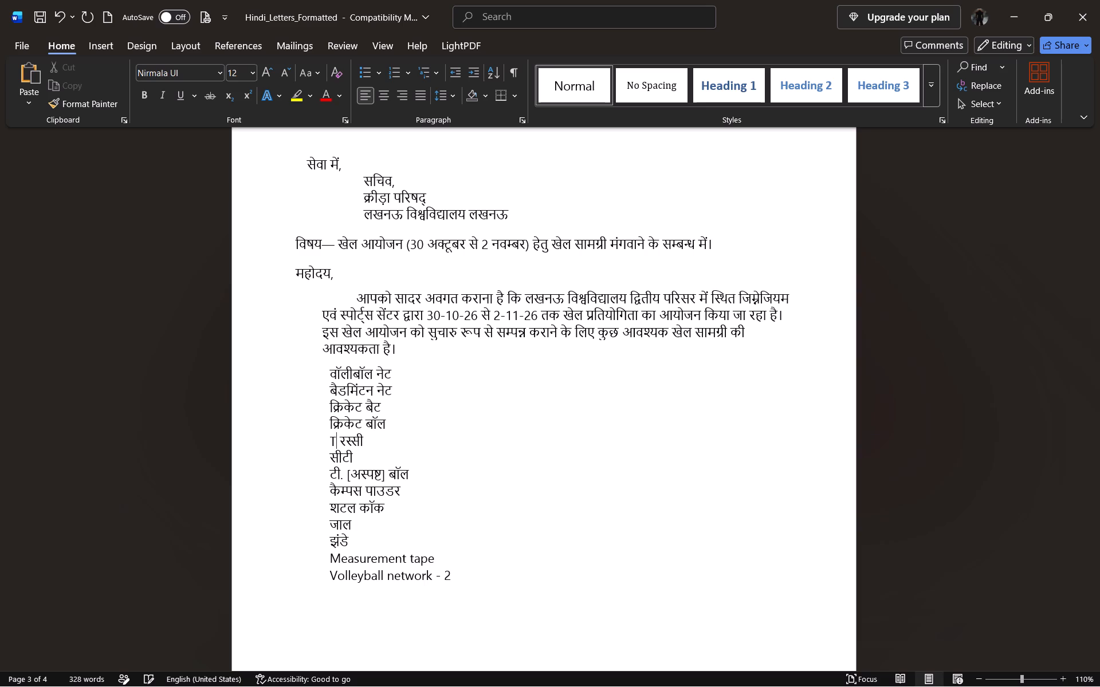
{"action": "type", "text": "ug"}
{"action": "key", "text": "space"}
{"action": "key", "text": "o"}
{"action": "type", "text": "f war"}
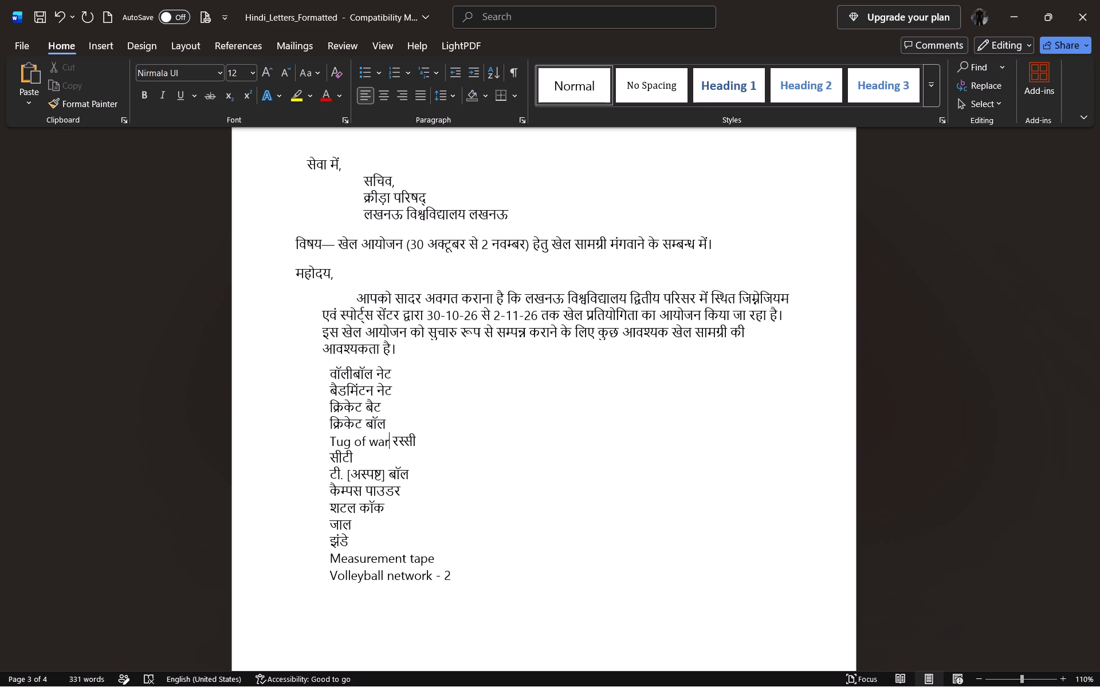
Delete the placeholder "[अस्पष्ट]" from the "टी. [अस्पष्ट] बॉल" item in the equipment list.
{"action": "key", "text": "Down"}
{"action": "key", "text": "Down"}
{"action": "key", "text": "Left"}
{"action": "key", "text": "BackSpace"}
{"action": "key", "text": "BackSpace"}
{"action": "key", "text": "BackSpace"}
{"action": "key", "text": "BackSpace"}
{"action": "key", "text": "BackSpace"}
{"action": "key", "text": "BackSpace"}
{"action": "key", "text": "BackSpace"}
{"action": "key", "text": "BackSpace"}
{"action": "key", "text": "BackSpace"}
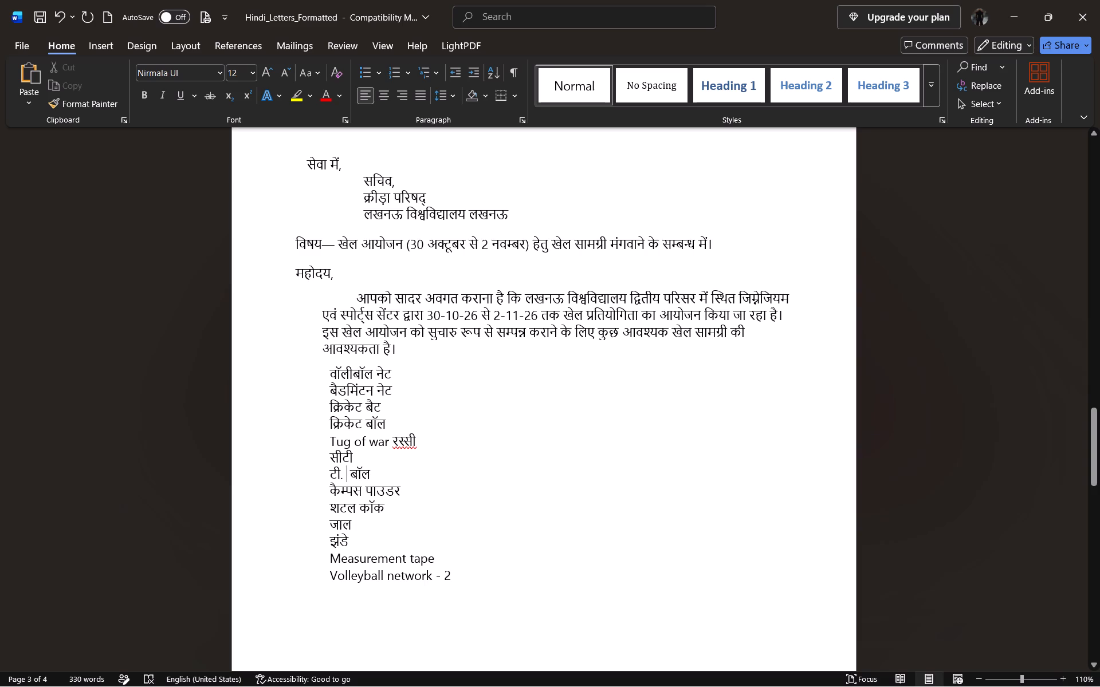
Copy "टी" in the ball item and paste it after the period, removing the extra space so it reads "टी. टी बॉल".
{"action": "left_click_drag", "start_coordinate": [345, 474], "coordinate": [332, 473]}
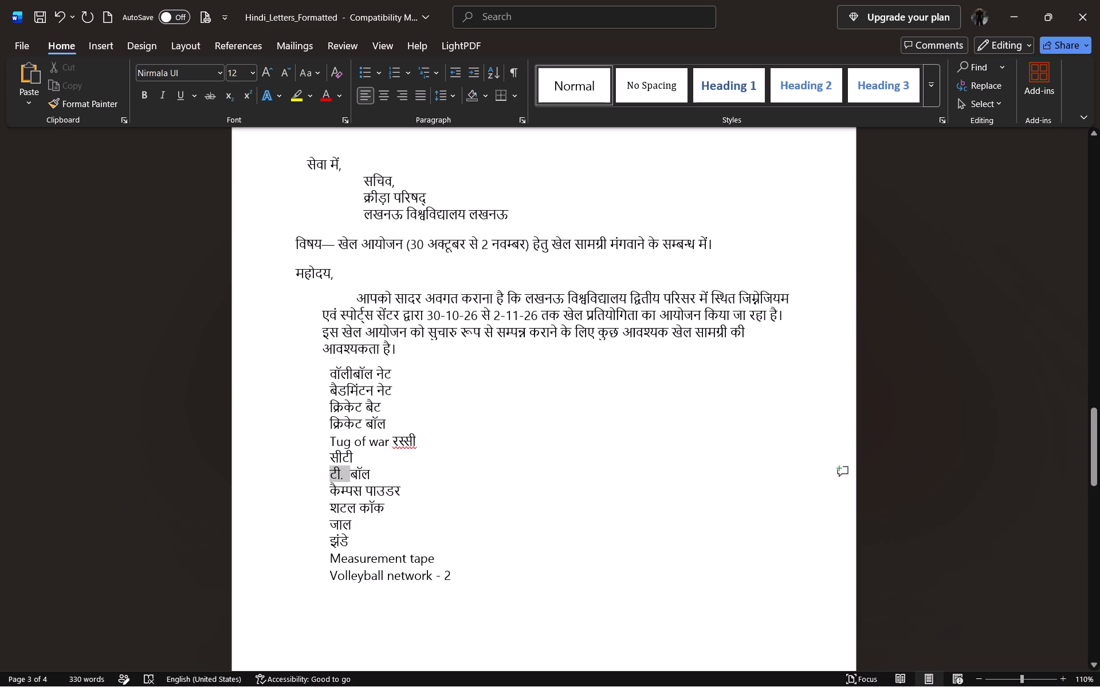
{"action": "left_click_drag", "start_coordinate": [332, 473], "coordinate": [332, 473]}
{"action": "left_click", "coordinate": [327, 476]}
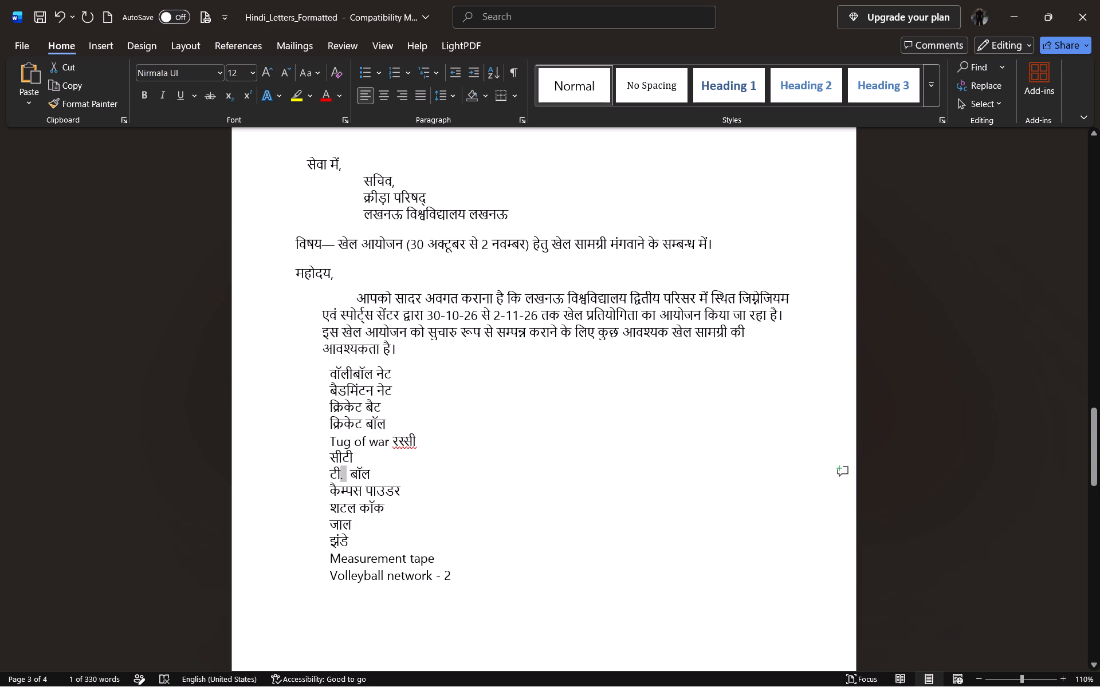
{"action": "left_click_drag", "start_coordinate": [327, 476], "coordinate": [335, 476]}
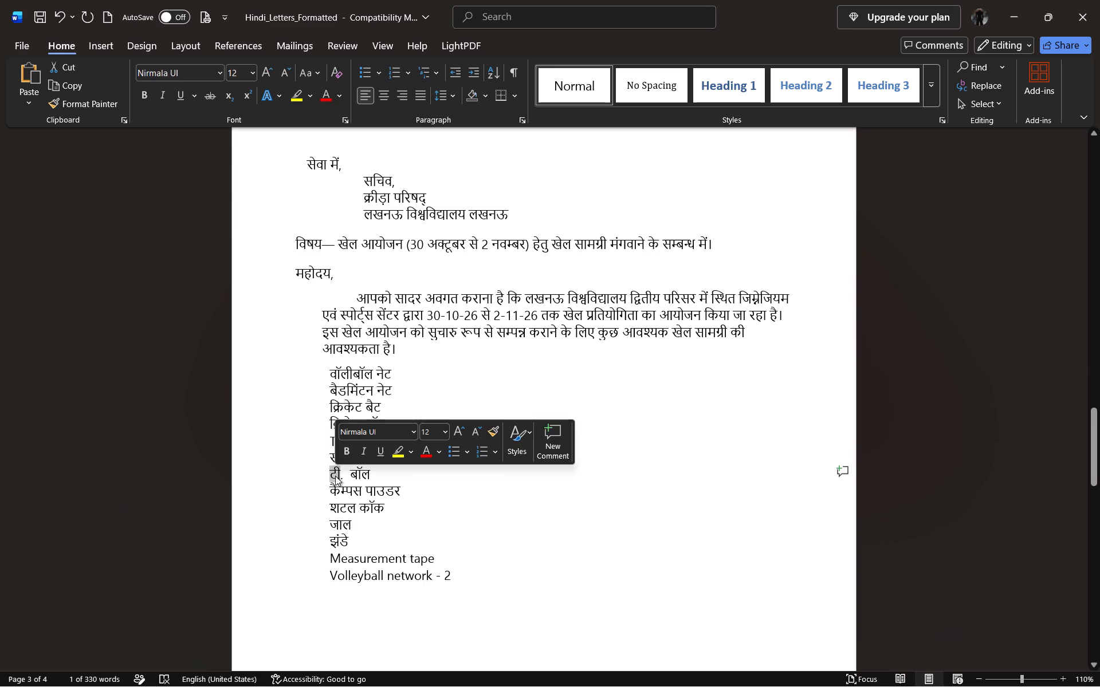
{"action": "key", "text": "ctrl+c"}
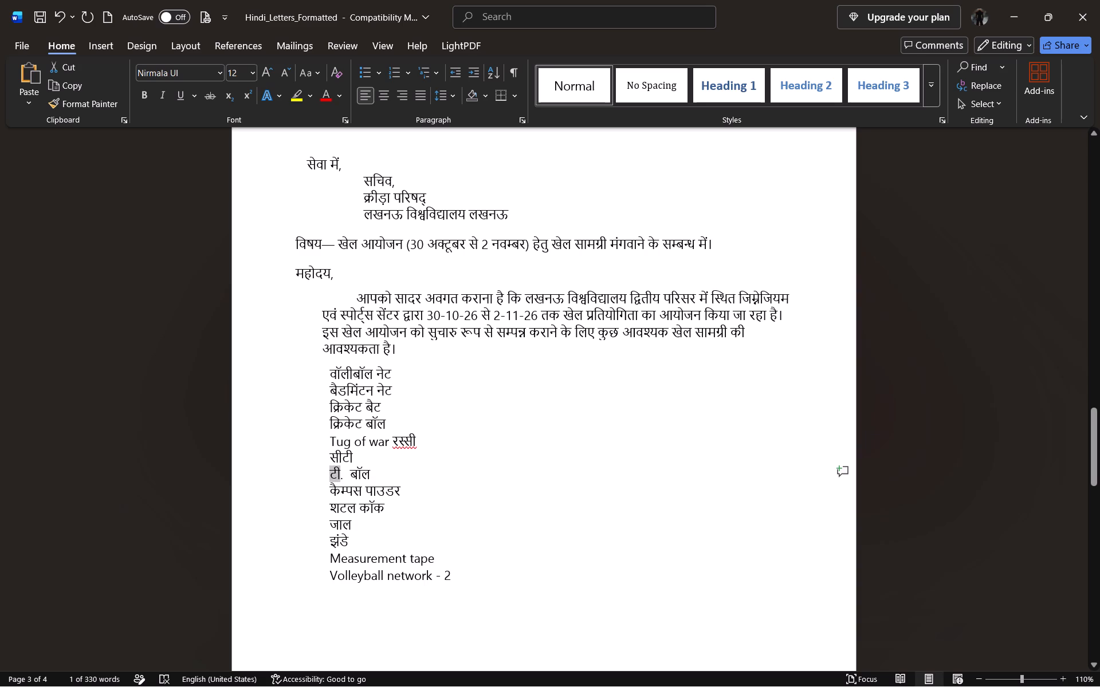
{"action": "left_click", "coordinate": [344, 476]}
{"action": "key", "text": "ctrl+v"}
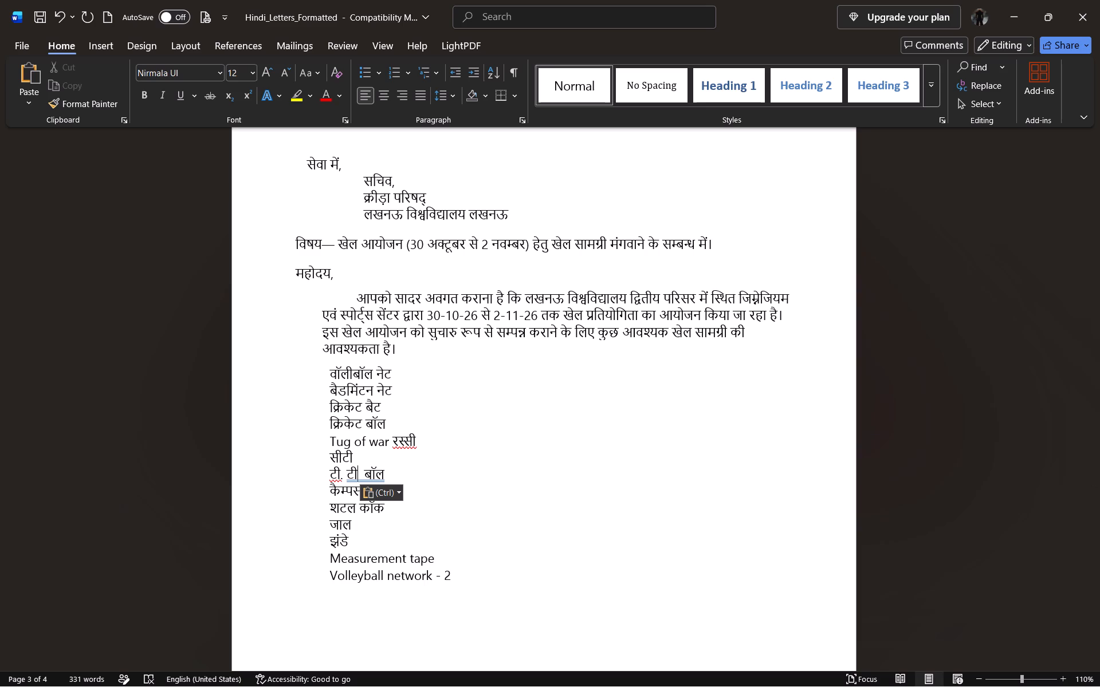
{"action": "key", "text": "Right"}
{"action": "key", "text": "BackSpace"}
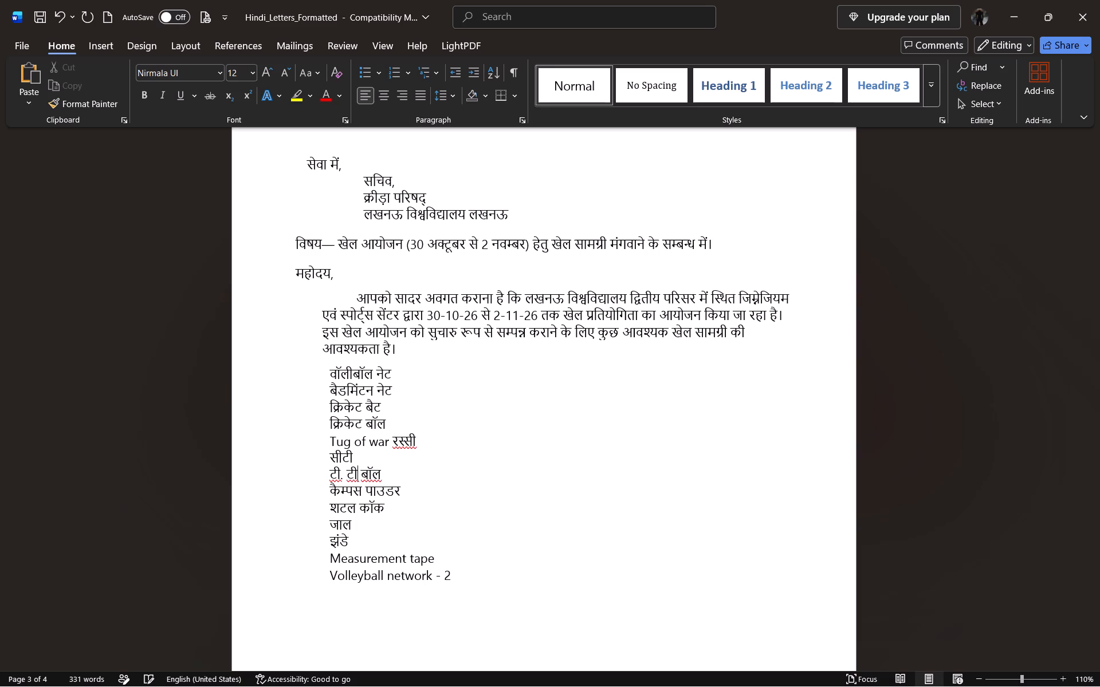
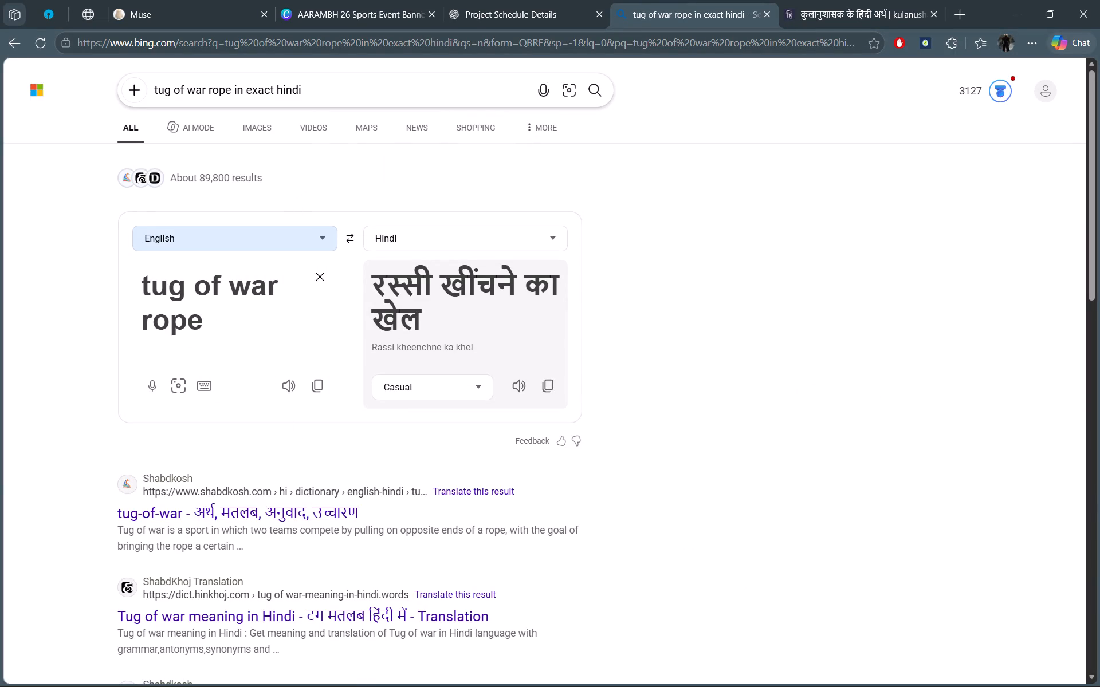
In the browser translator, translate "carrom" into Hindi and copy the alternative translation "कैरम".
{"action": "left_click_drag", "start_coordinate": [253, 326], "coordinate": [111, 293]}
{"action": "key", "text": "BackSpace"}
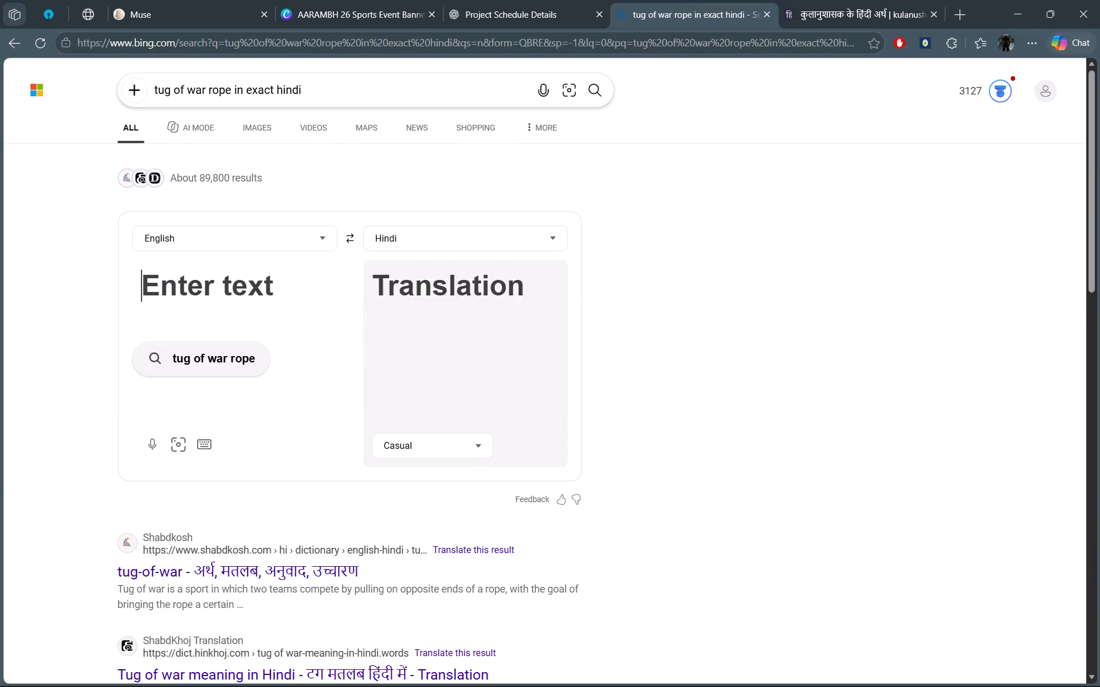
{"action": "type", "text": "carr"}
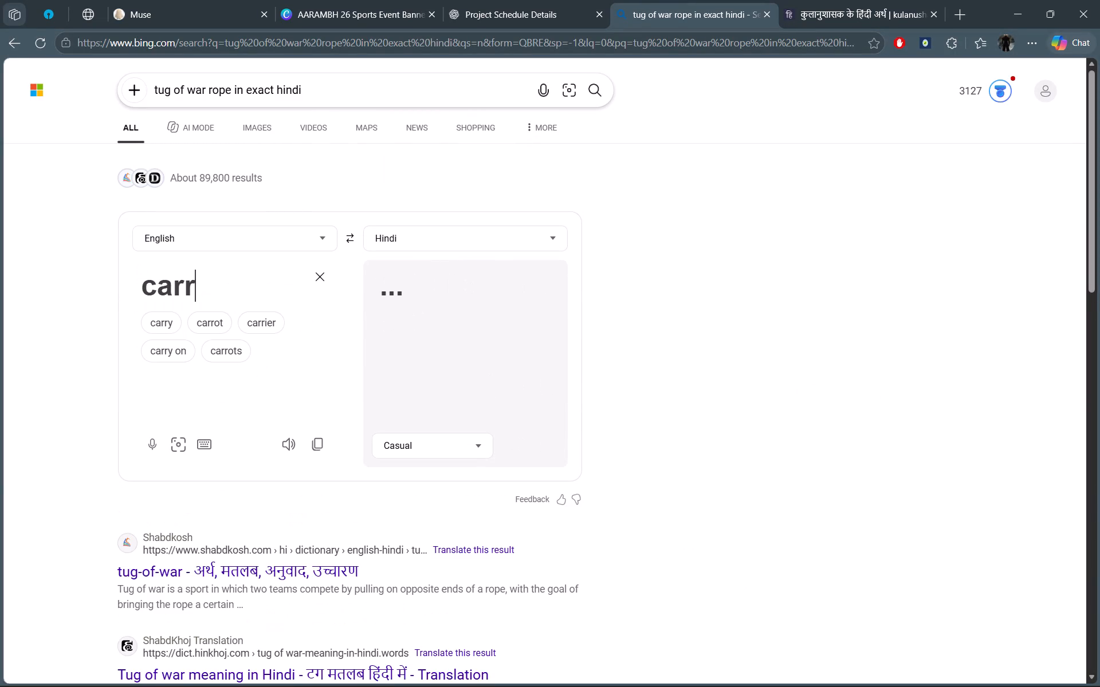
{"action": "type", "text": "om"}
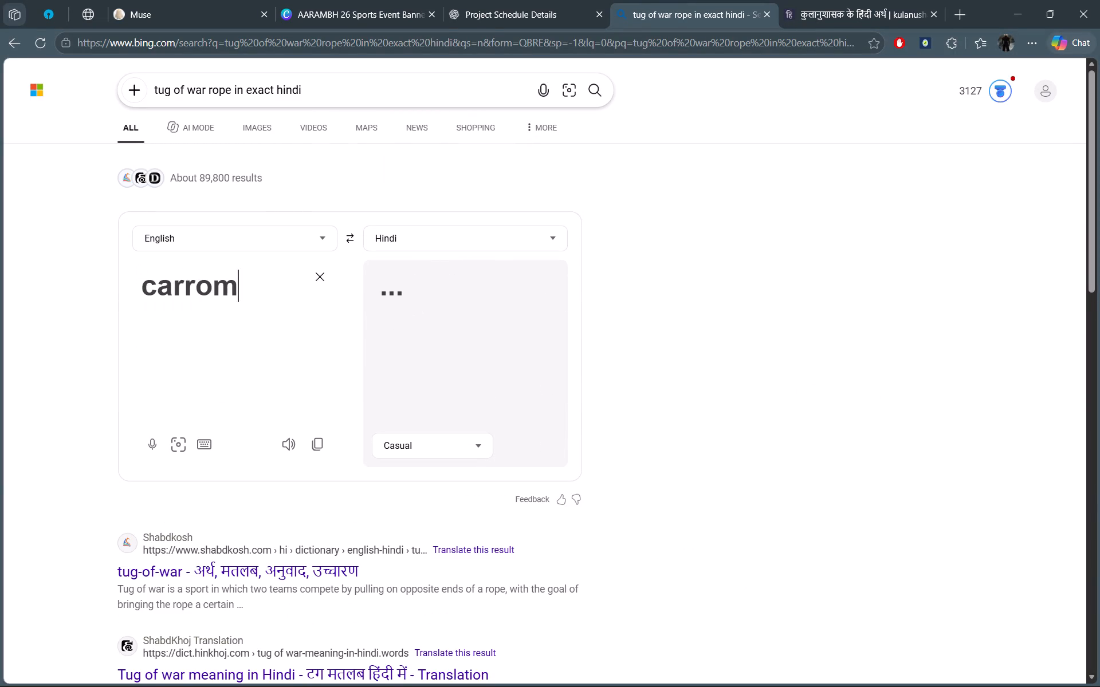
{"action": "key", "text": "Return"}
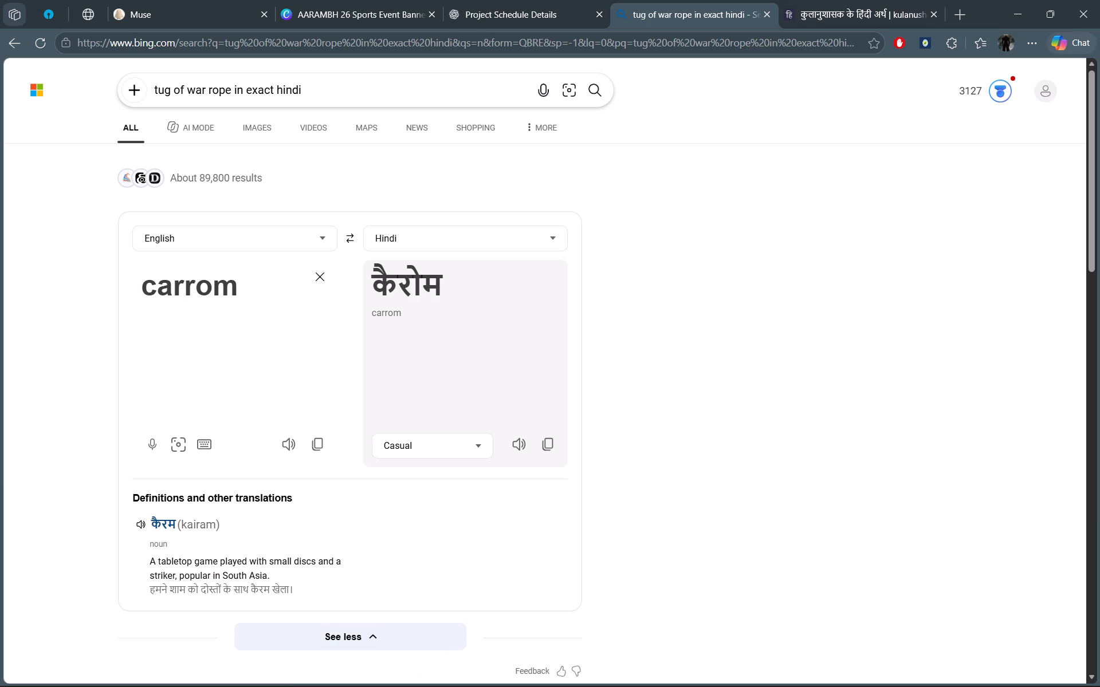
{"action": "left_click_drag", "start_coordinate": [453, 290], "coordinate": [411, 285]}
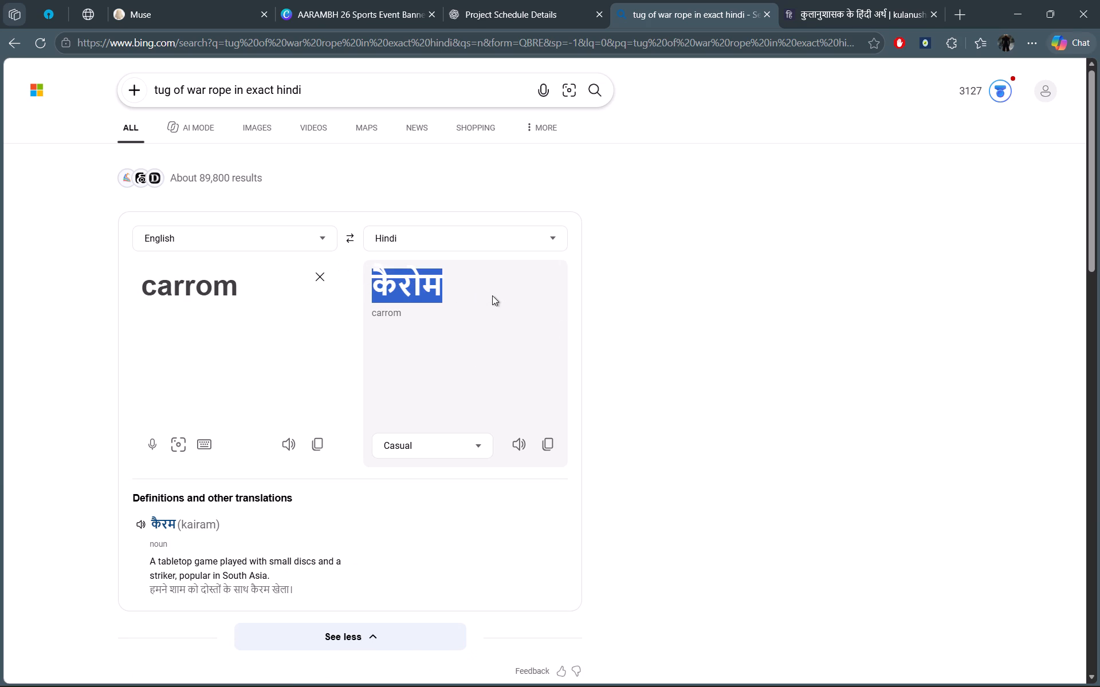
{"action": "left_click", "coordinate": [210, 298]}
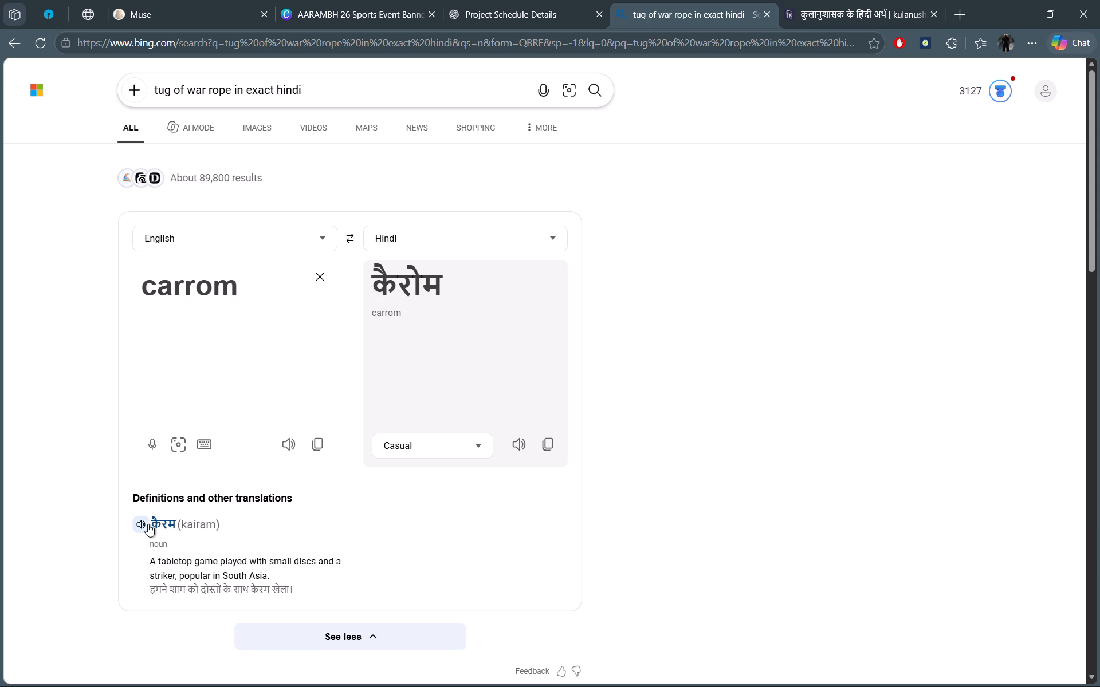
{"action": "left_click_drag", "start_coordinate": [152, 522], "coordinate": [174, 522]}
{"action": "left_click_drag", "start_coordinate": [174, 522], "coordinate": [173, 523]}
{"action": "key", "text": "ctrl+c"}
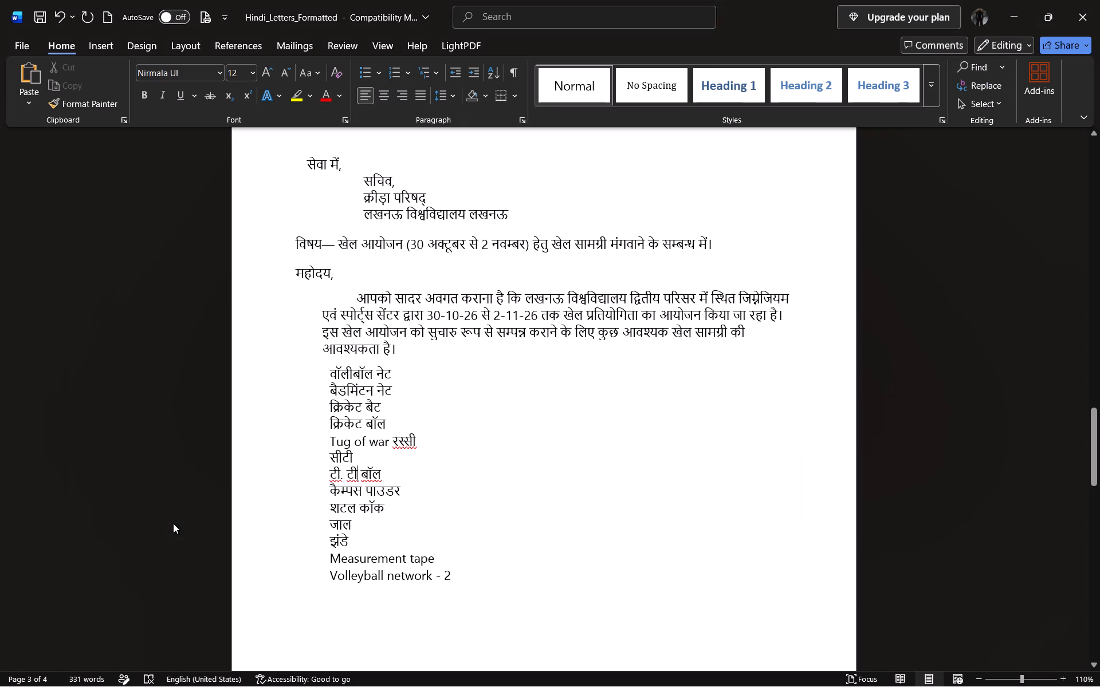
In the Word equipment list, replace "कैम्पस" before "पाउडर" with the copied word "कैरम".
{"action": "left_click", "coordinate": [359, 492]}
{"action": "left_click_drag", "start_coordinate": [360, 492], "coordinate": [345, 488]}
{"action": "left_click_drag", "start_coordinate": [345, 488], "coordinate": [331, 492]}
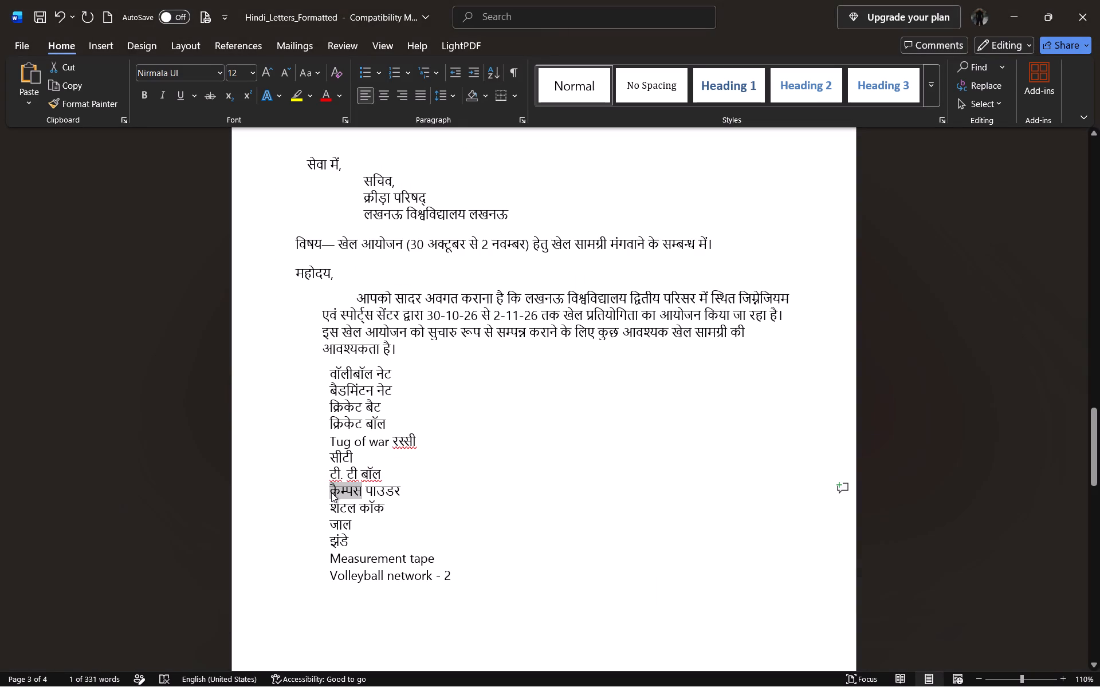
{"action": "key", "text": "ctrl+v"}
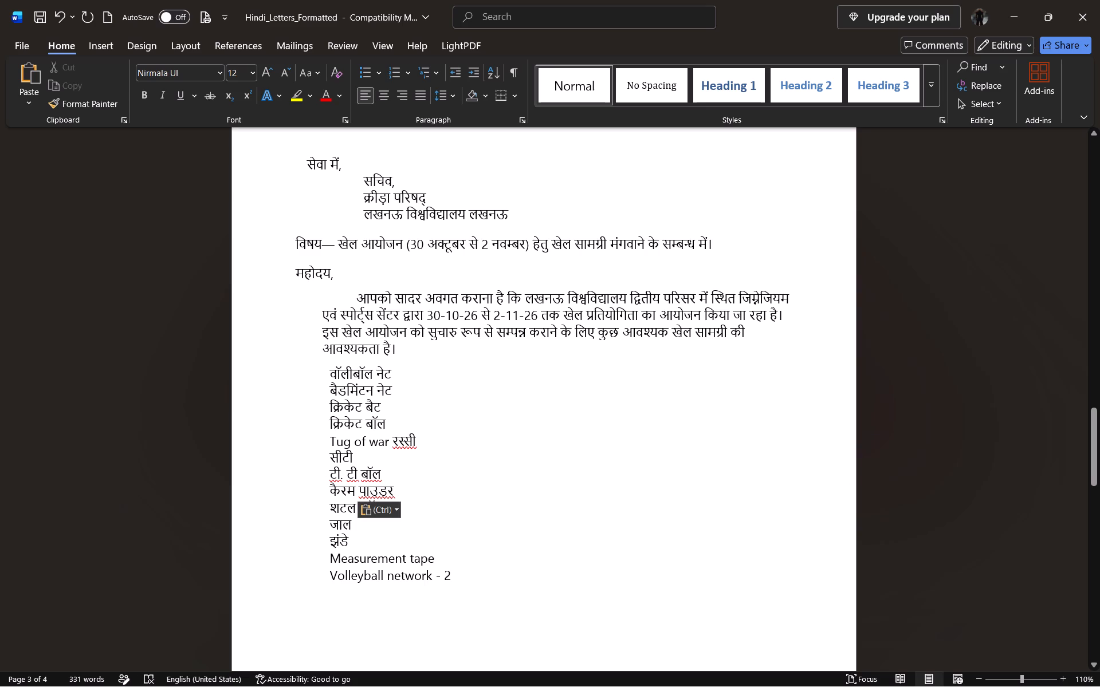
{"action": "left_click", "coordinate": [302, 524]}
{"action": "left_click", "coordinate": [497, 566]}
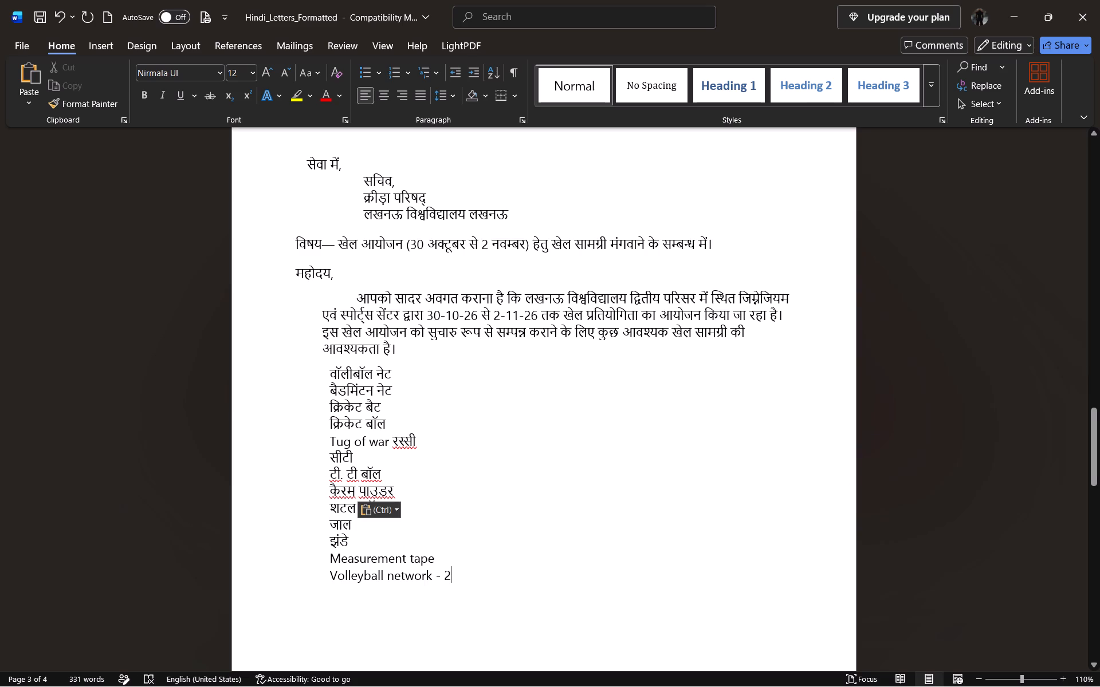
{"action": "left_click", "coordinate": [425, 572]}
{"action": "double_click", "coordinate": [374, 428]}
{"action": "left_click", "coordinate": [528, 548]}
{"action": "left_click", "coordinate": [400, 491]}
Apply the merge formatting paste option to the pasted word "कैरम".
{"action": "left_click", "coordinate": [381, 506]}
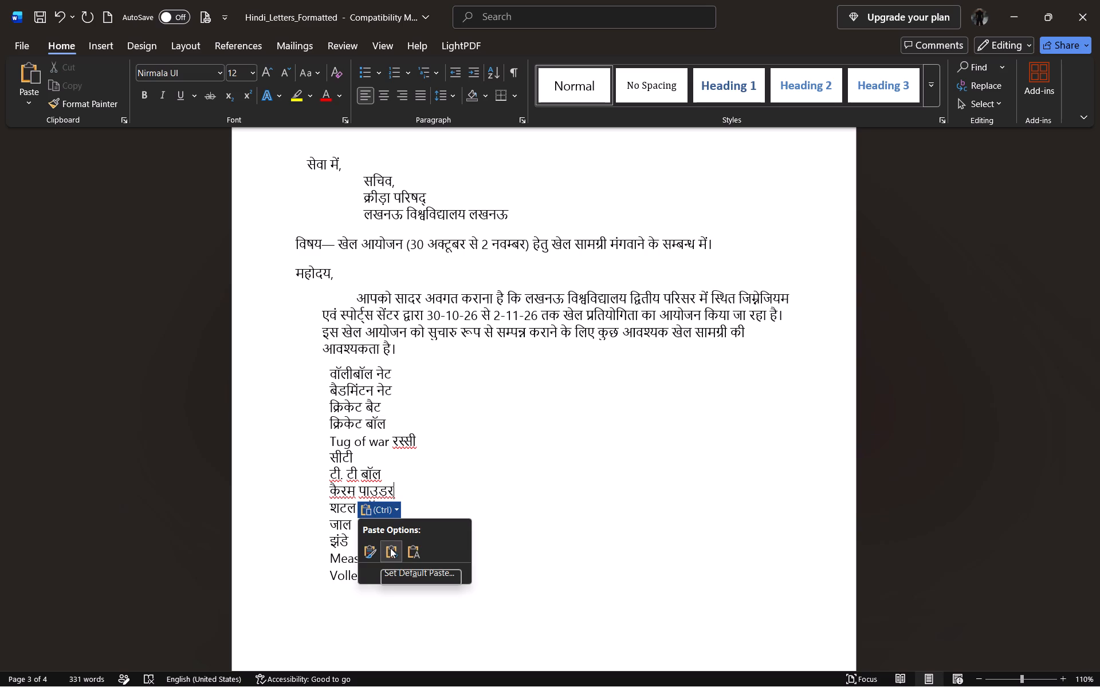
{"action": "left_click", "coordinate": [390, 548]}
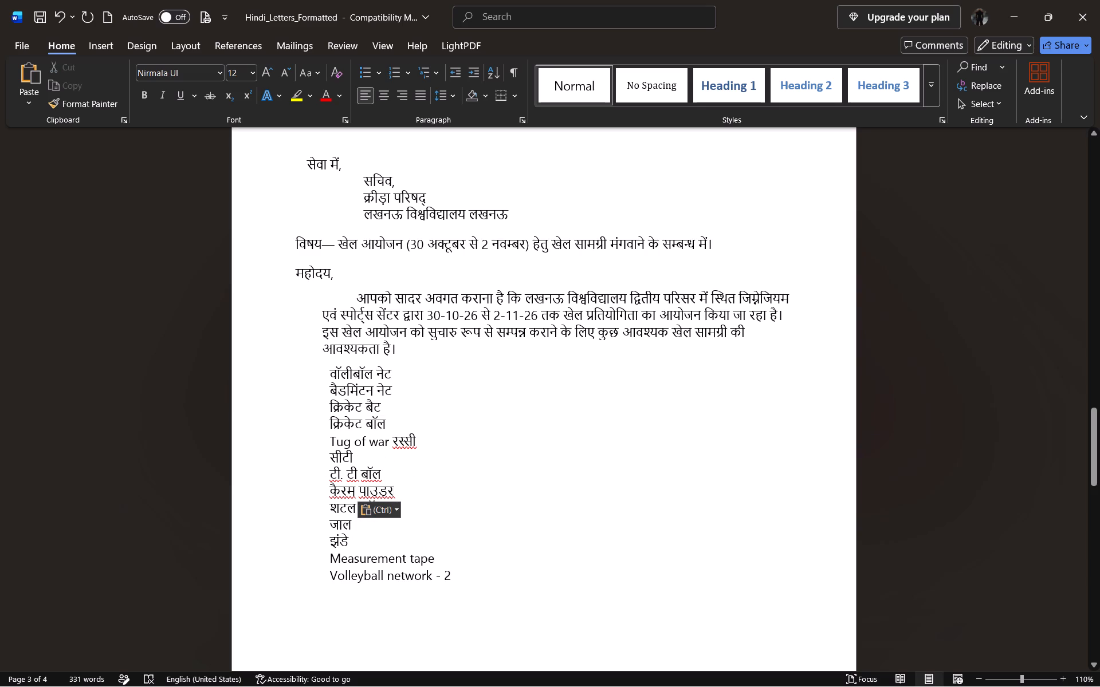
In the browser translator, replace the source text with "lime powder" and copy the Hindi translation "चूना पाउडर".
{"action": "left_click", "coordinate": [348, 447]}
{"action": "left_click", "coordinate": [355, 532]}
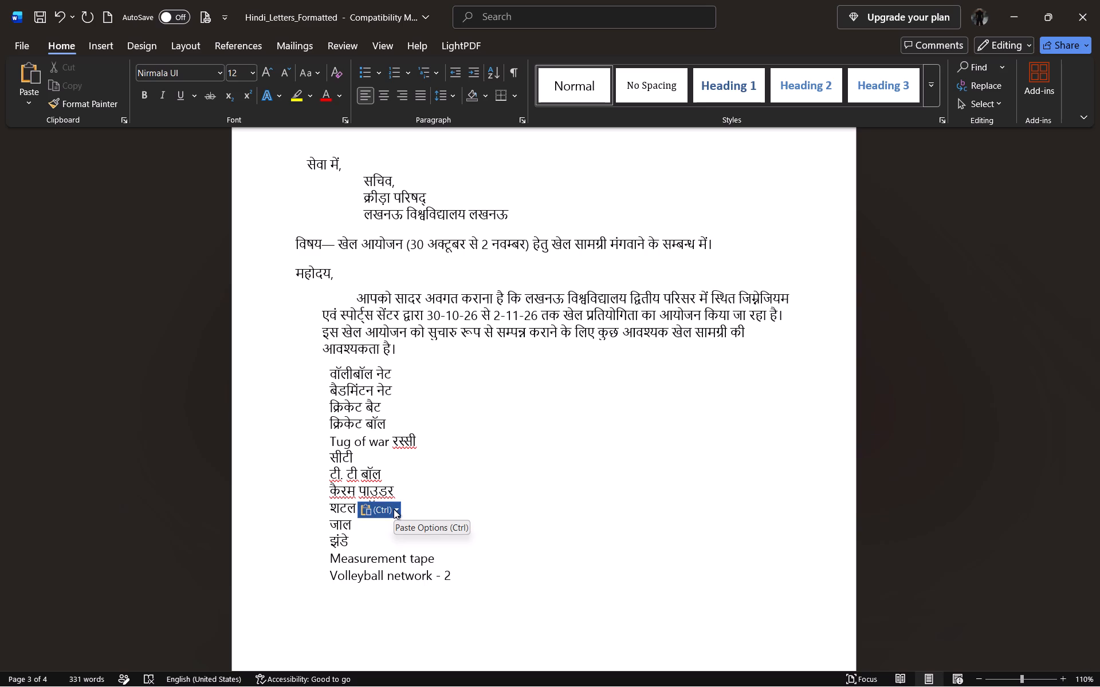
{"action": "left_click", "coordinate": [358, 528]}
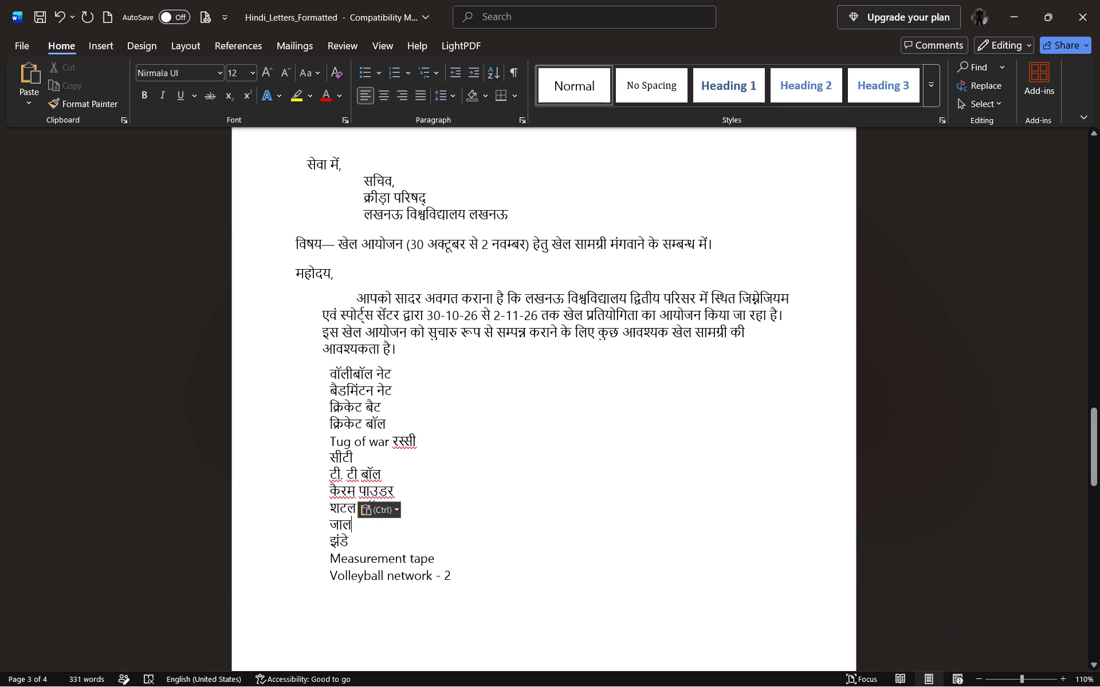
{"action": "left_click_drag", "start_coordinate": [278, 340], "coordinate": [271, 301]}
{"action": "left_click_drag", "start_coordinate": [271, 301], "coordinate": [159, 287]}
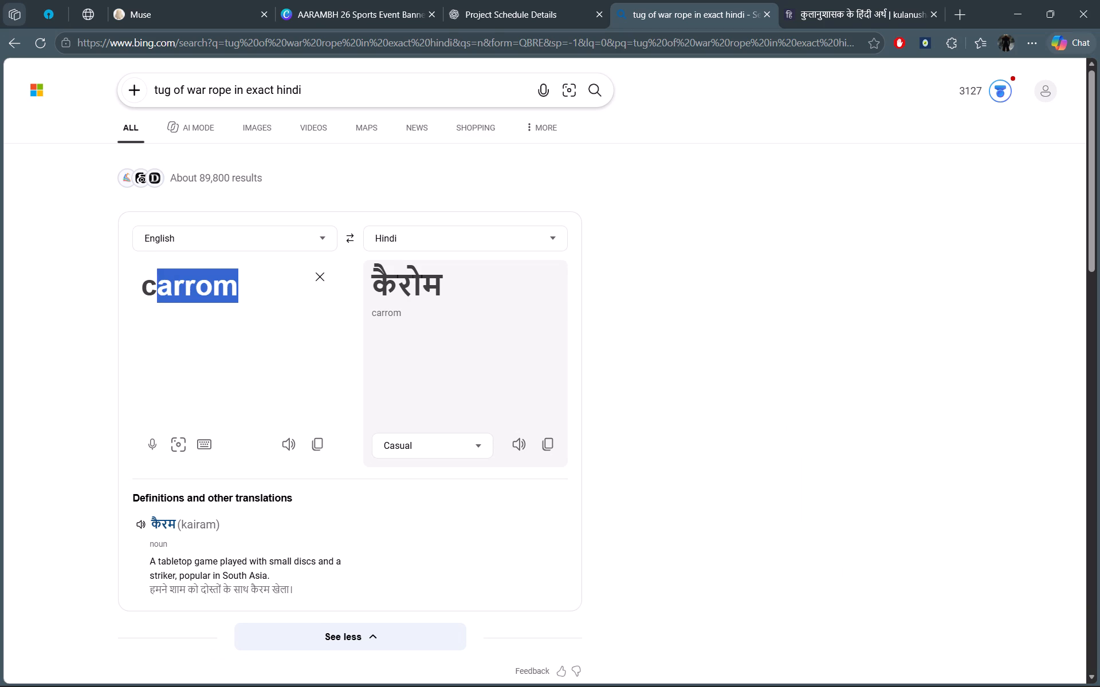
{"action": "left_click_drag", "start_coordinate": [159, 287], "coordinate": [125, 289]}
{"action": "key", "text": "BackSpace"}
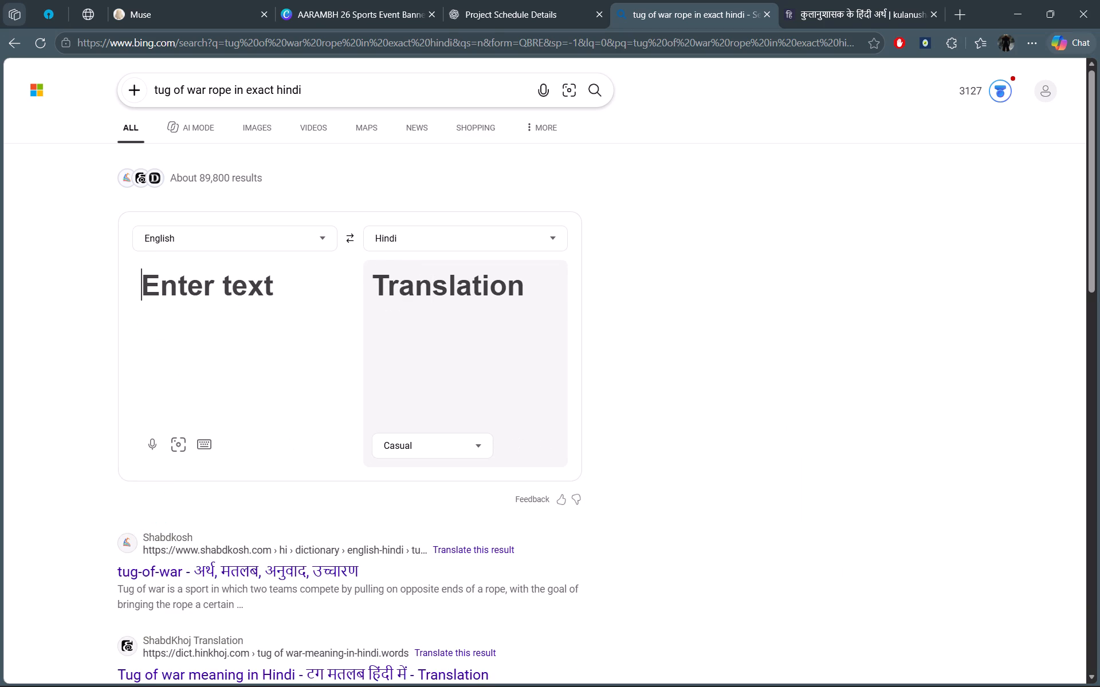
{"action": "type", "text": "lime"}
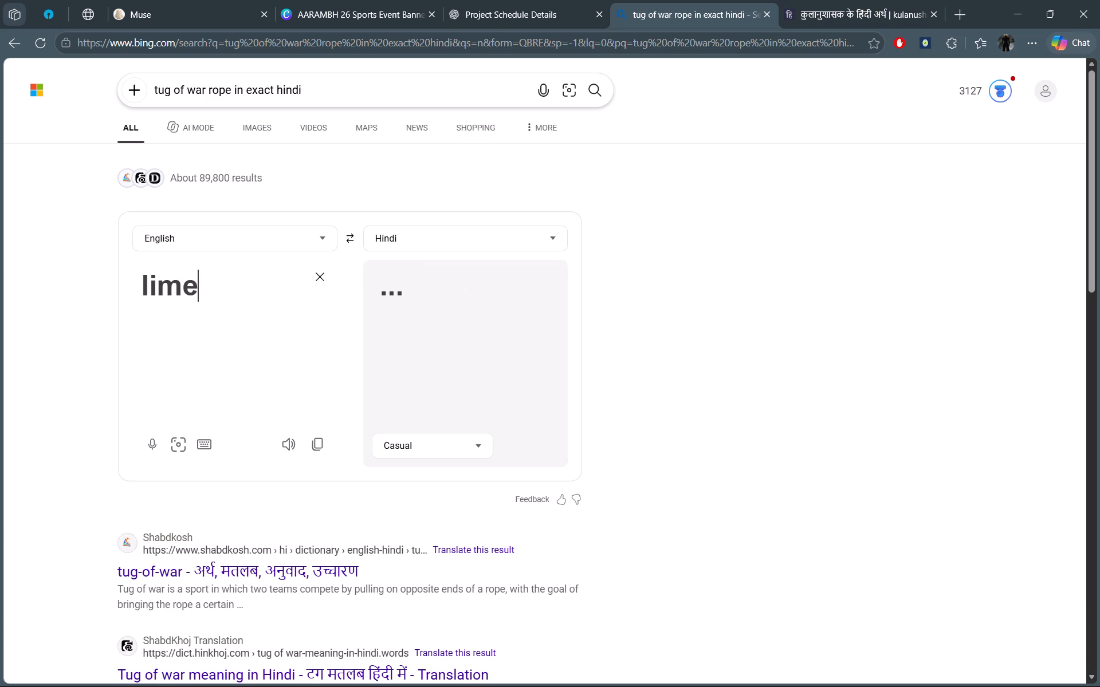
{"action": "key", "text": "space"}
{"action": "type", "text": "po"}
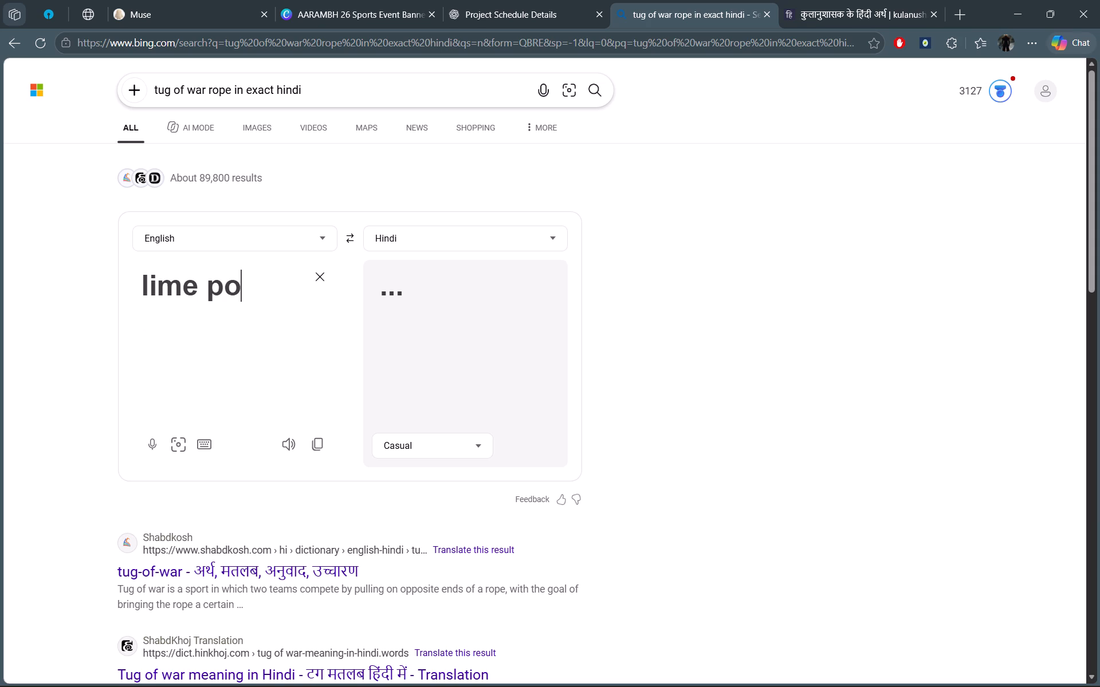
{"action": "key", "text": "w"}
{"action": "type", "text": "der"}
{"action": "key", "text": "Return"}
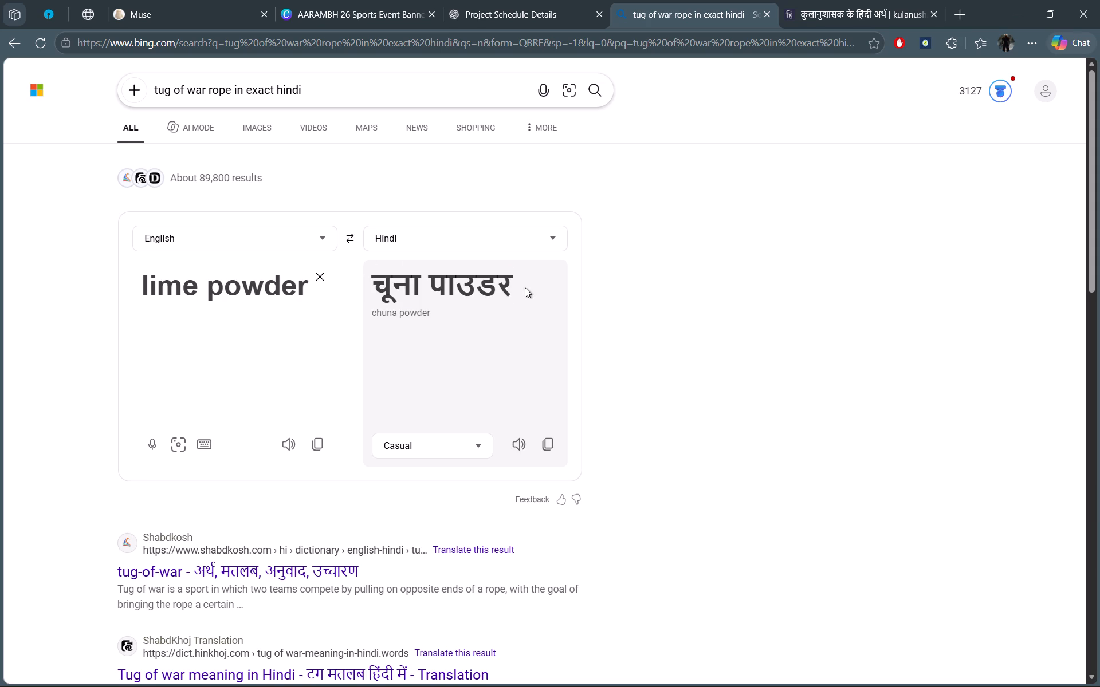
{"action": "left_click_drag", "start_coordinate": [525, 287], "coordinate": [421, 281]}
{"action": "key", "text": "ctrl+c"}
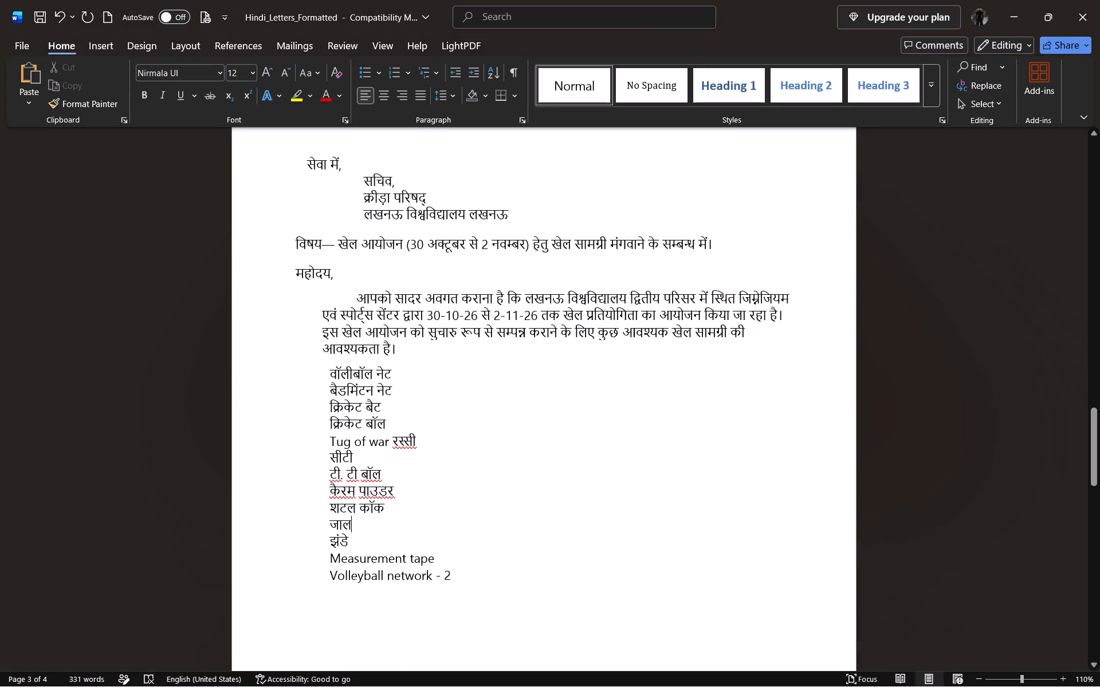
In the Word equipment list, replace "जाल" with the copied "चूना पाउडर", keeping "झंडे" on its own line.
{"action": "left_click_drag", "start_coordinate": [360, 525], "coordinate": [324, 528]}
{"action": "left_click_drag", "start_coordinate": [324, 528], "coordinate": [327, 528]}
{"action": "key", "text": "ctrl+v"}
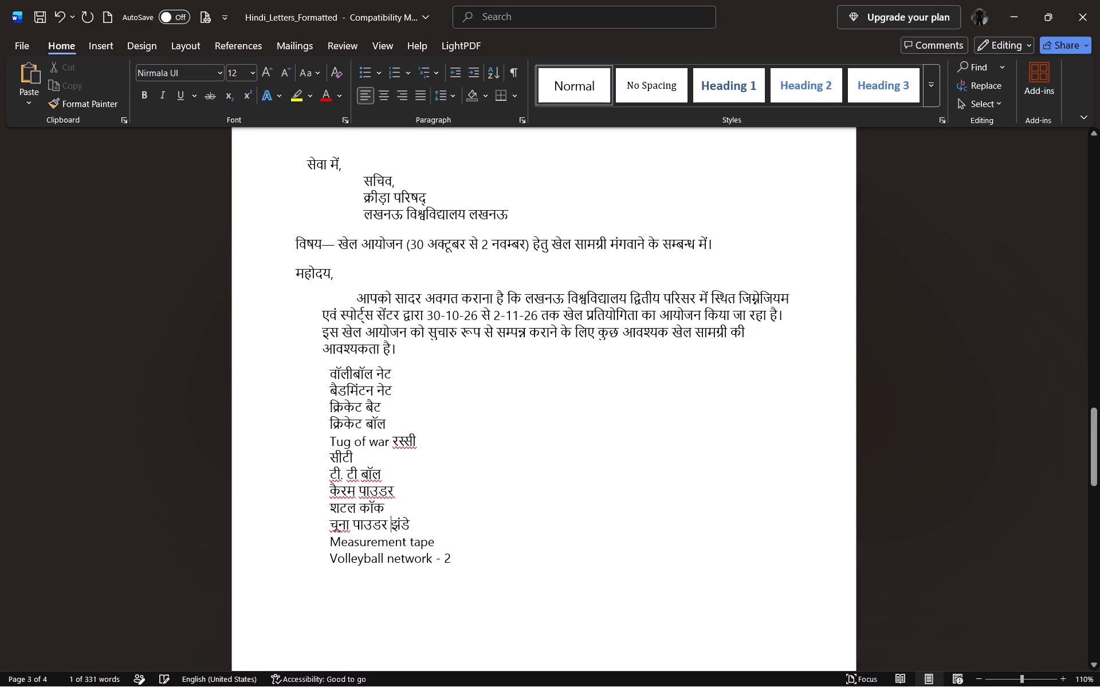
{"action": "key", "text": "Return"}
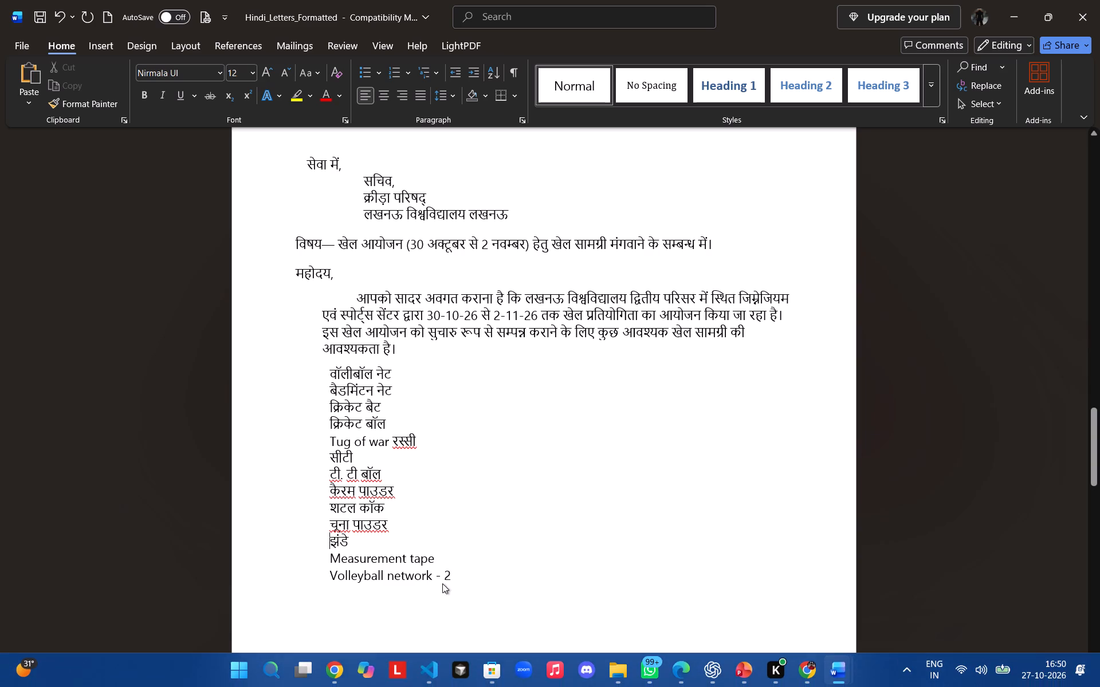
Change "network" to "netwire" in the volleyball item at the end of the equipment list.
{"action": "left_click", "coordinate": [423, 581]}
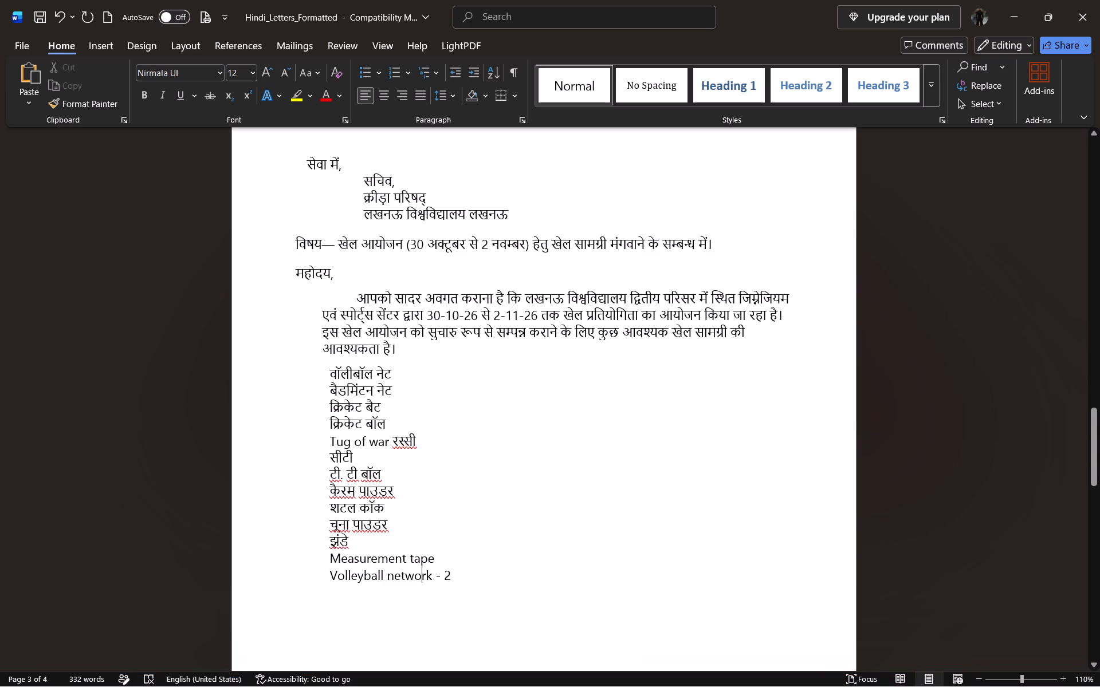
{"action": "key", "text": "BackSpace"}
{"action": "key", "text": "i"}
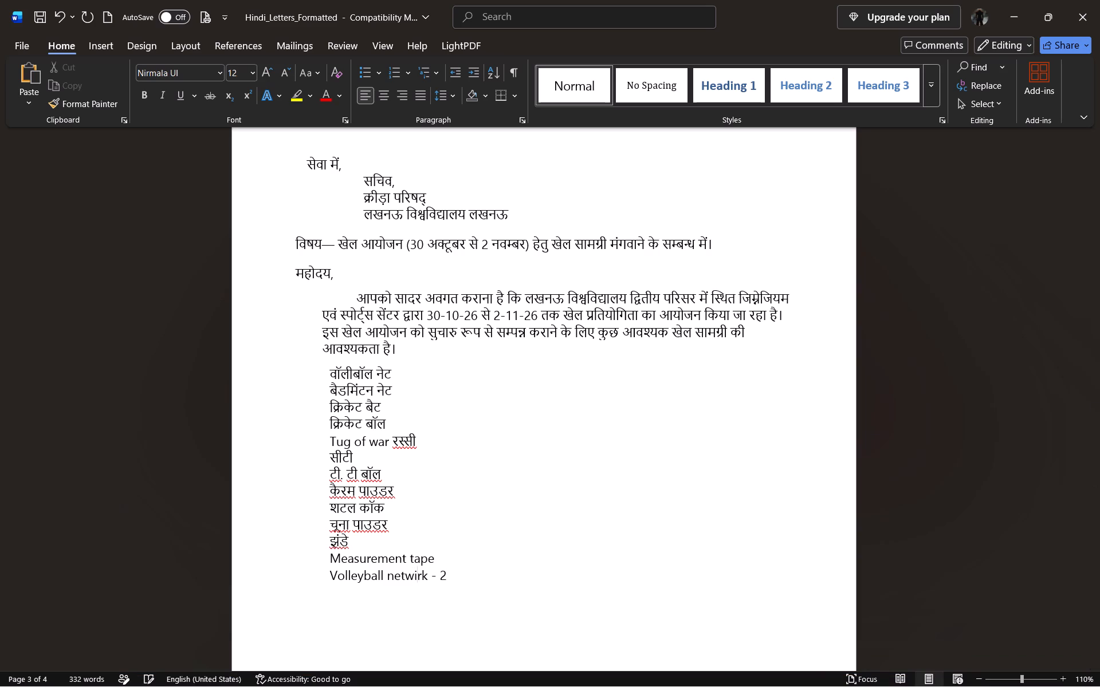
{"action": "key", "text": "Right"}
{"action": "key", "text": "Right"}
{"action": "key", "text": "BackSpace"}
{"action": "key", "text": "e"}
Remove the first-line indent from the closing request paragraph that begins with "अतः".
{"action": "scroll", "coordinate": [301, 582], "scroll_direction": "down", "scroll_amount": 4}
{"action": "left_click", "coordinate": [344, 563]}
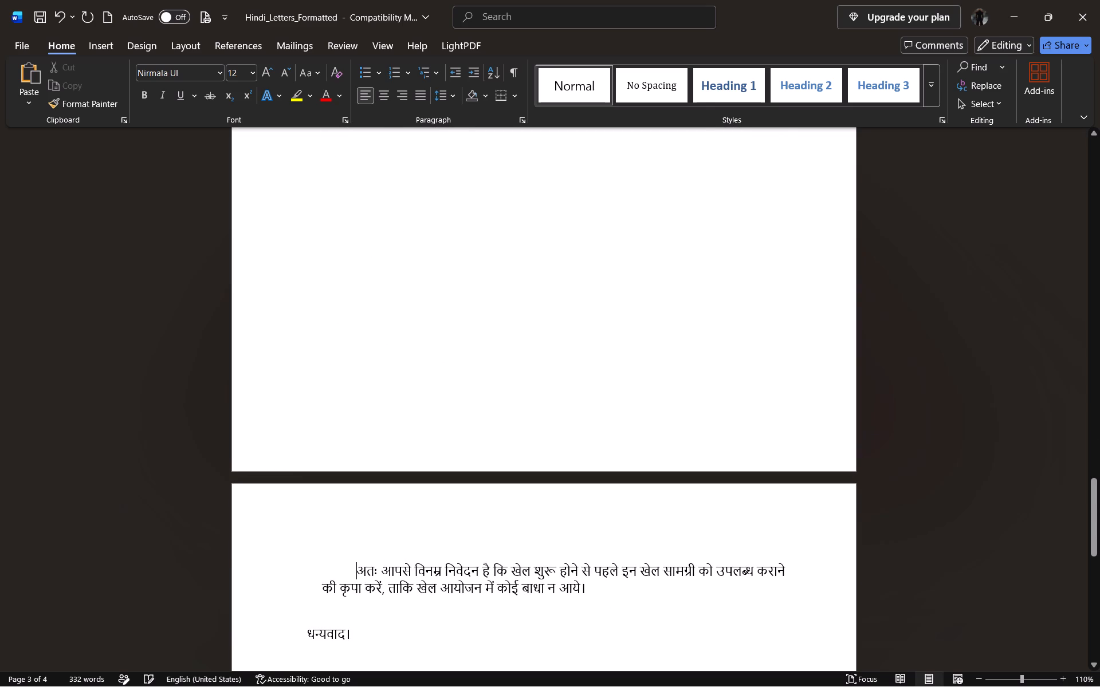
{"action": "key", "text": "BackSpace"}
{"action": "key", "text": "BackSpace"}
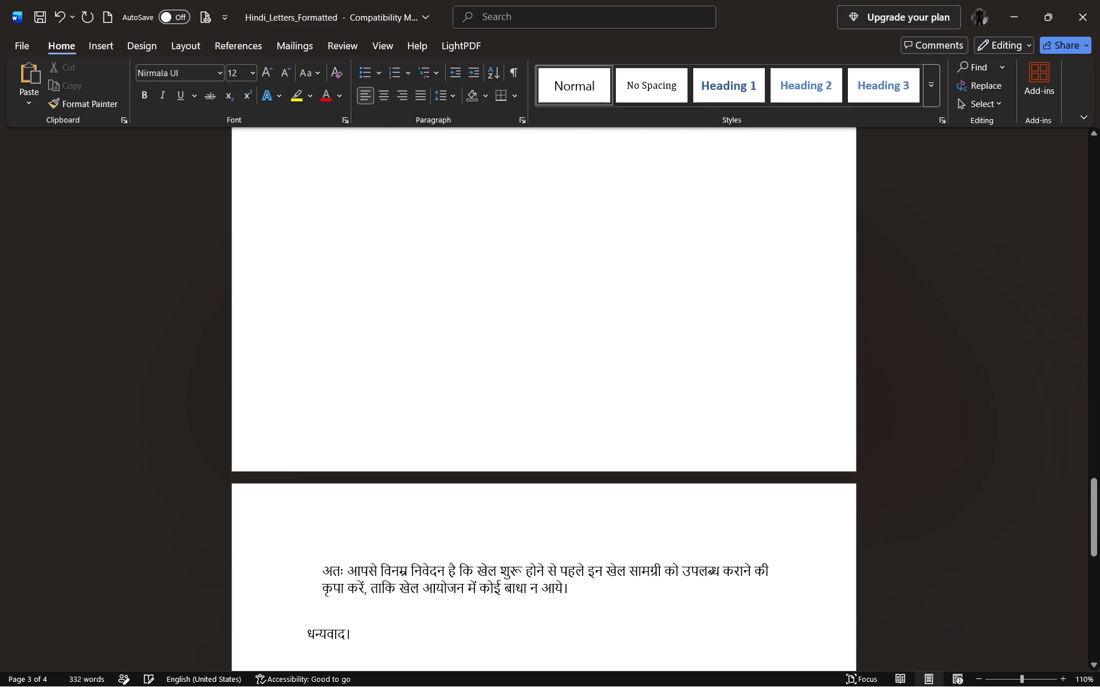
Bring the closing "अतः" paragraph back onto the equipment list's page, leaving two blank lines between it and the list.
{"action": "key", "text": "BackSpace"}
{"action": "key", "text": "BackSpace"}
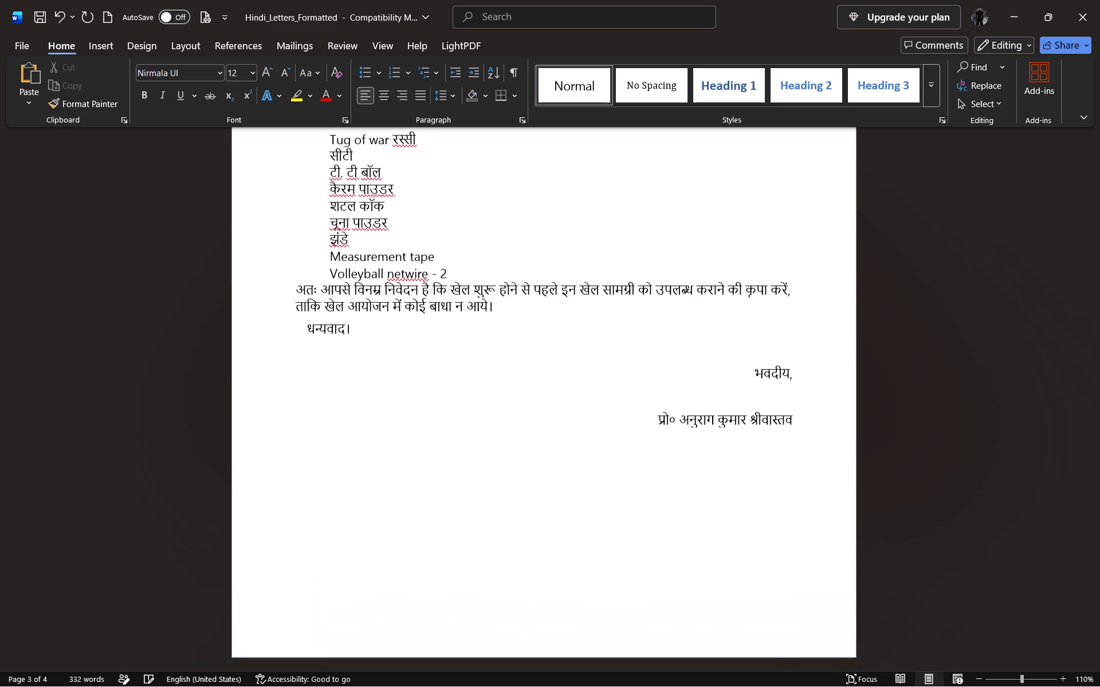
{"action": "key", "text": "Return"}
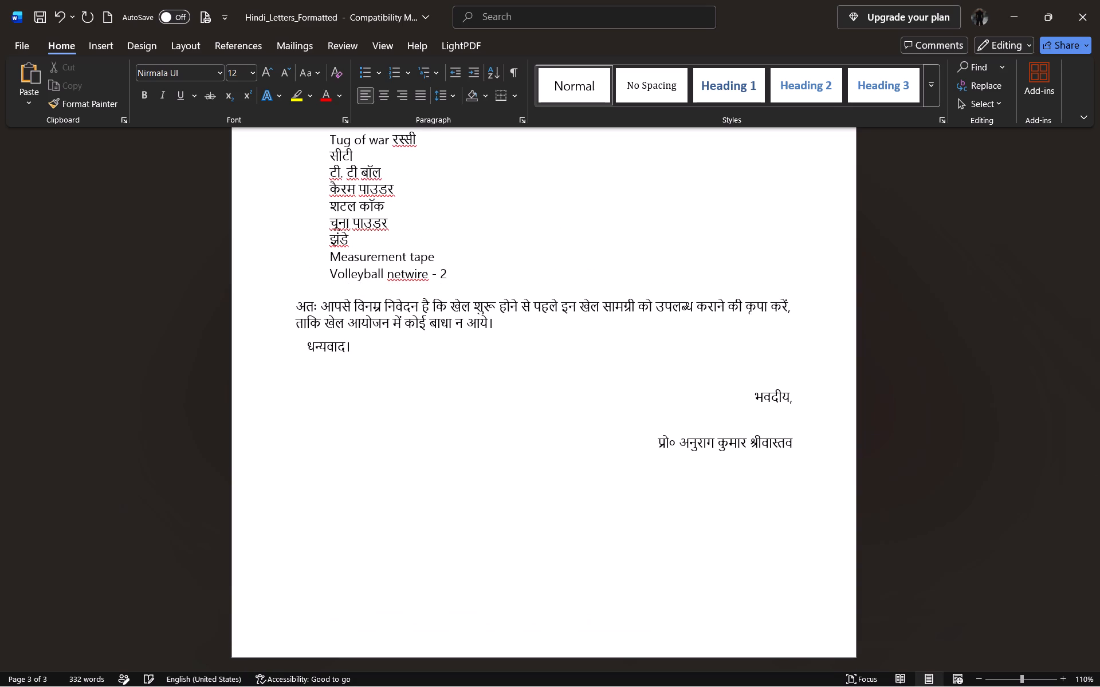
{"action": "key", "text": "Return"}
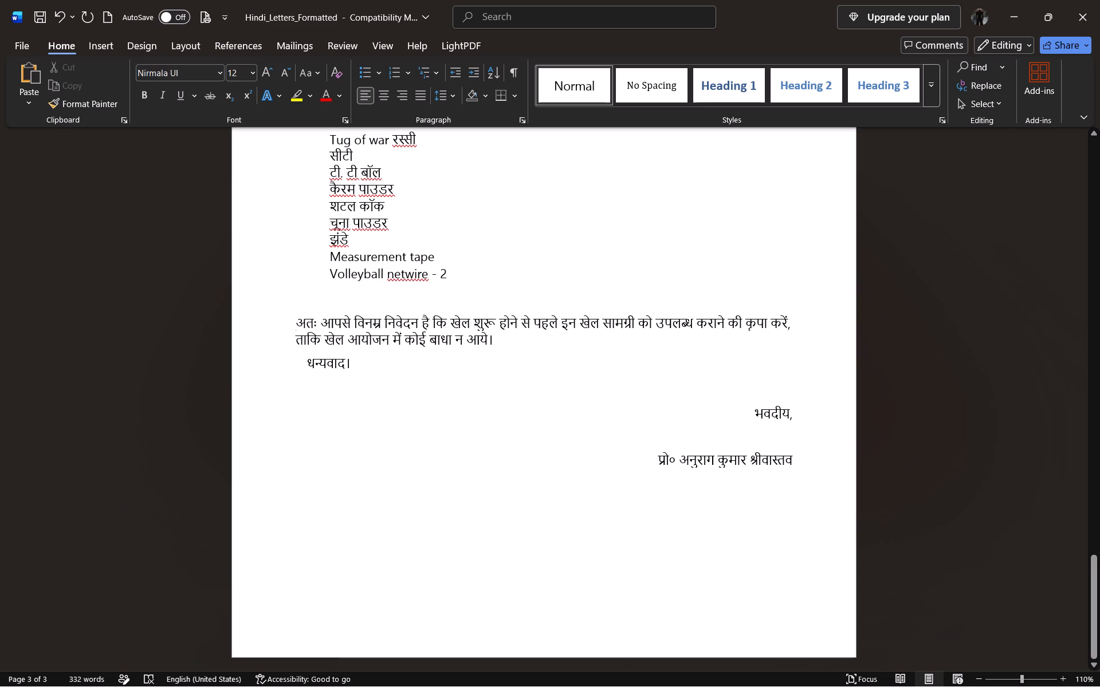
Indent the first line of the closing "अतः" paragraph below the equipment list.
{"action": "key", "text": "Tab"}
{"action": "key", "text": "Tab"}
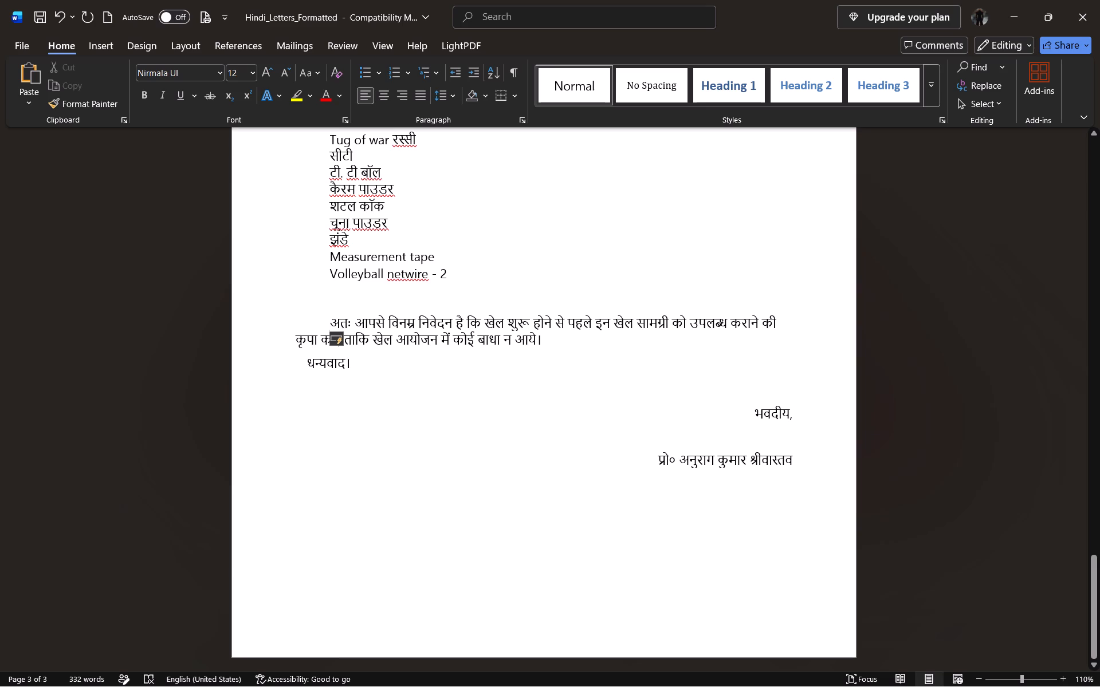
Enclose the signatory's name in parentheses at the end of the equipment letter, matching the first letter, and add an empty line after it.
{"action": "scroll", "coordinate": [298, 362], "scroll_direction": "down", "scroll_amount": 1}
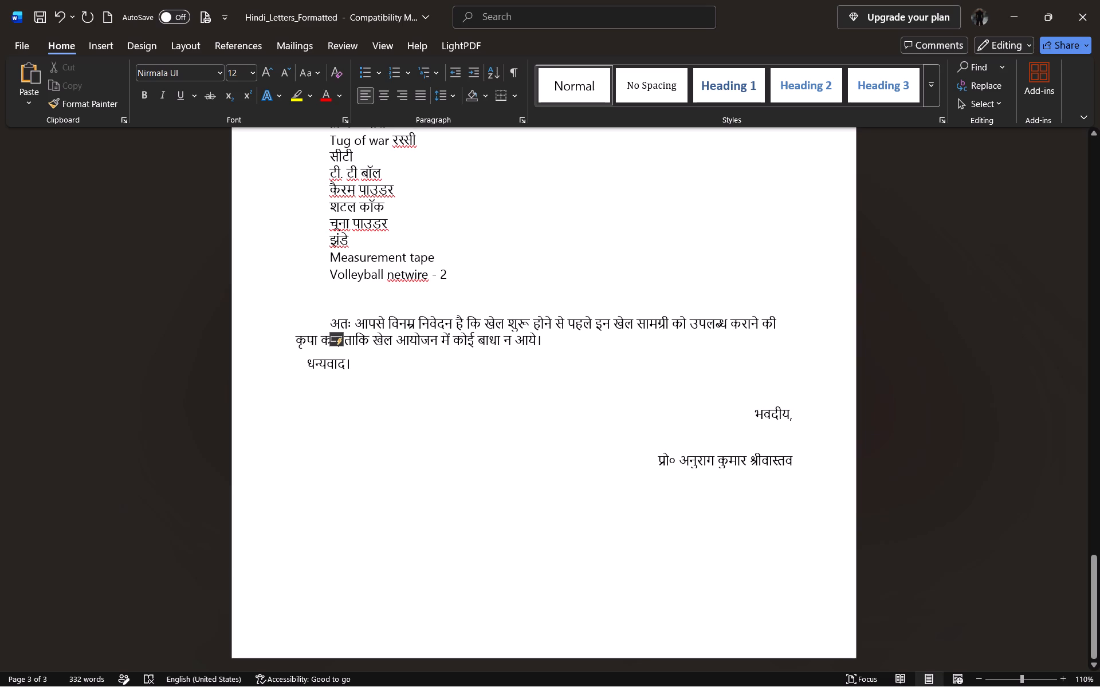
{"action": "scroll", "coordinate": [633, 467], "scroll_direction": "down", "scroll_amount": 1}
{"action": "scroll", "coordinate": [633, 467], "scroll_direction": "up", "scroll_amount": 1}
{"action": "scroll", "coordinate": [633, 467], "scroll_direction": "down", "scroll_amount": 1}
{"action": "scroll", "coordinate": [633, 467], "scroll_direction": "up", "scroll_amount": 1}
{"action": "scroll", "coordinate": [633, 467], "scroll_direction": "down", "scroll_amount": 2}
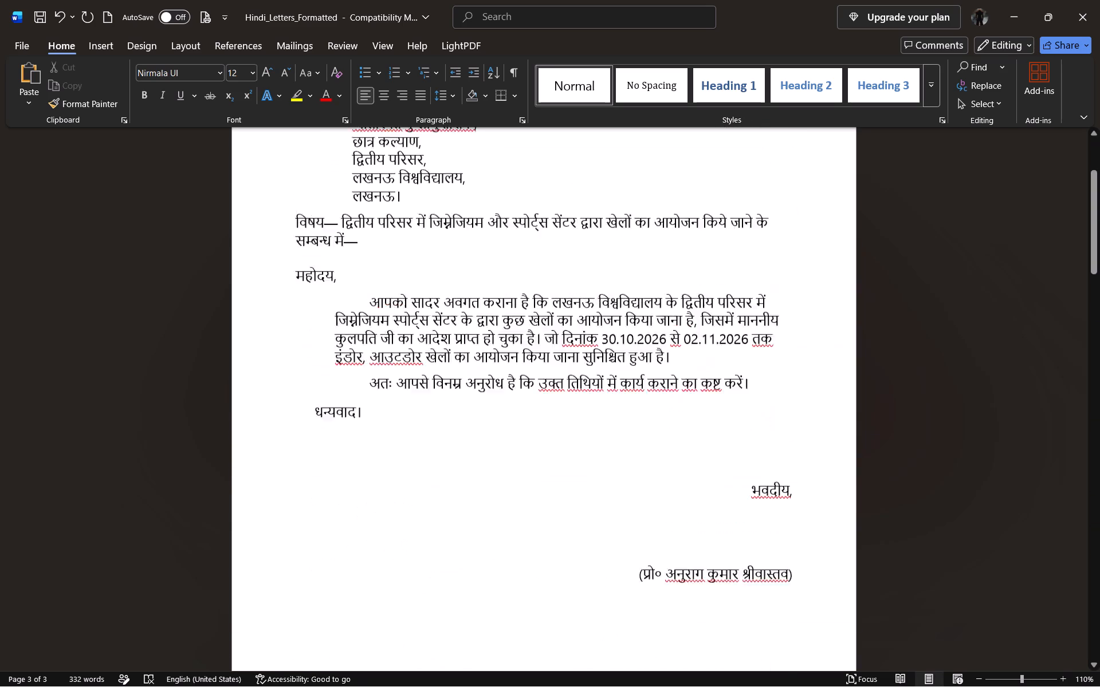
{"action": "scroll", "coordinate": [633, 467], "scroll_direction": "down", "scroll_amount": 1}
{"action": "scroll", "coordinate": [643, 357], "scroll_direction": "down", "scroll_amount": 3}
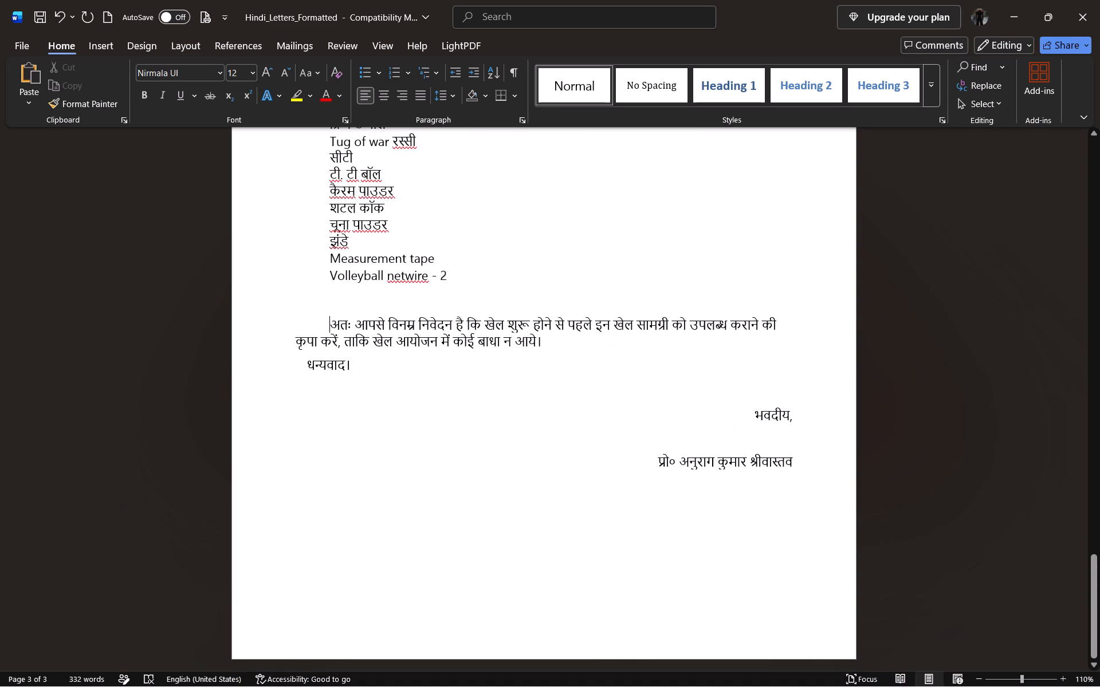
{"action": "left_click", "coordinate": [626, 468]}
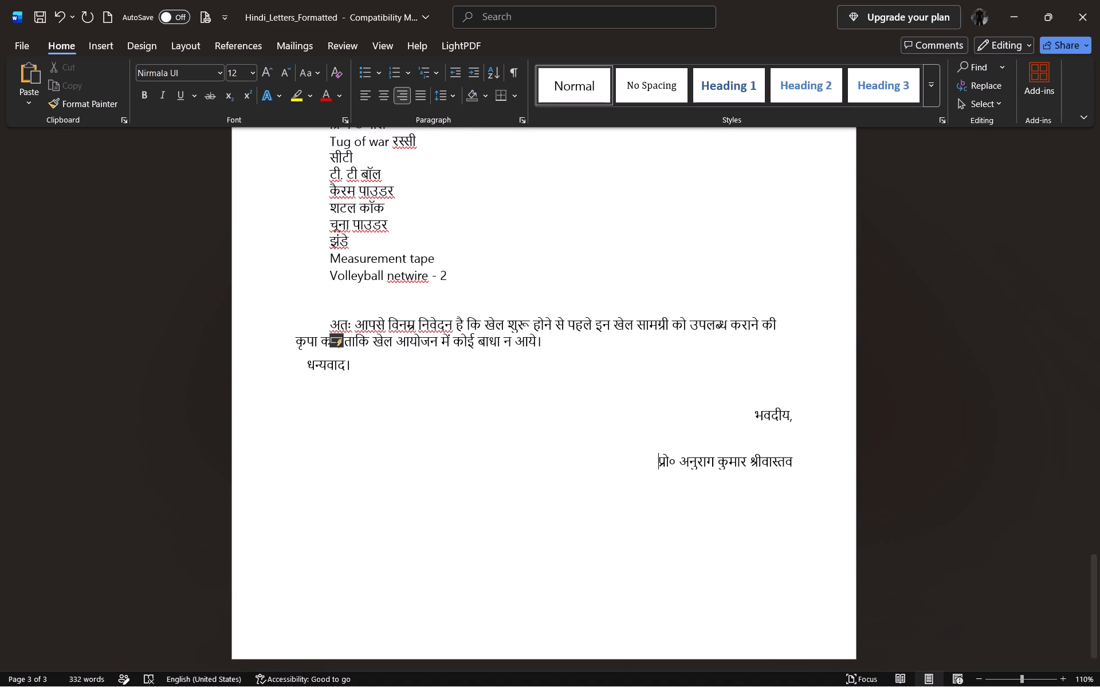
{"action": "key", "text": "shift+parenleft"}
{"action": "key", "text": "Down"}
{"action": "key", "text": "Down"}
{"action": "key", "text": "Down"}
{"action": "key", "text": "Down"}
{"action": "key", "text": "Down"}
{"action": "key", "text": "Down"}
{"action": "key", "text": "Down"}
{"action": "key", "text": "Down"}
{"action": "key", "text": "Down"}
{"action": "key", "text": "Down"}
{"action": "key", "text": "Down"}
{"action": "key", "text": "Down"}
{"action": "key", "text": "Right"}
{"action": "key", "text": "Right"}
{"action": "key", "text": "Right"}
{"action": "key", "text": "Right"}
{"action": "key", "text": "Right"}
{"action": "key", "text": "Right"}
{"action": "key", "text": "Right"}
{"action": "key", "text": "Right"}
{"action": "key", "text": "Right"}
{"action": "key", "text": "Right"}
{"action": "key", "text": "Right"}
{"action": "key", "text": "Right"}
{"action": "key", "text": "Right"}
{"action": "key", "text": "Right"}
{"action": "key", "text": "Right"}
{"action": "key", "text": "Right"}
{"action": "key", "text": "Right"}
{"action": "key", "text": "Right"}
{"action": "key", "text": "Right"}
{"action": "key", "text": "Right"}
{"action": "key", "text": "shift+parenright"}
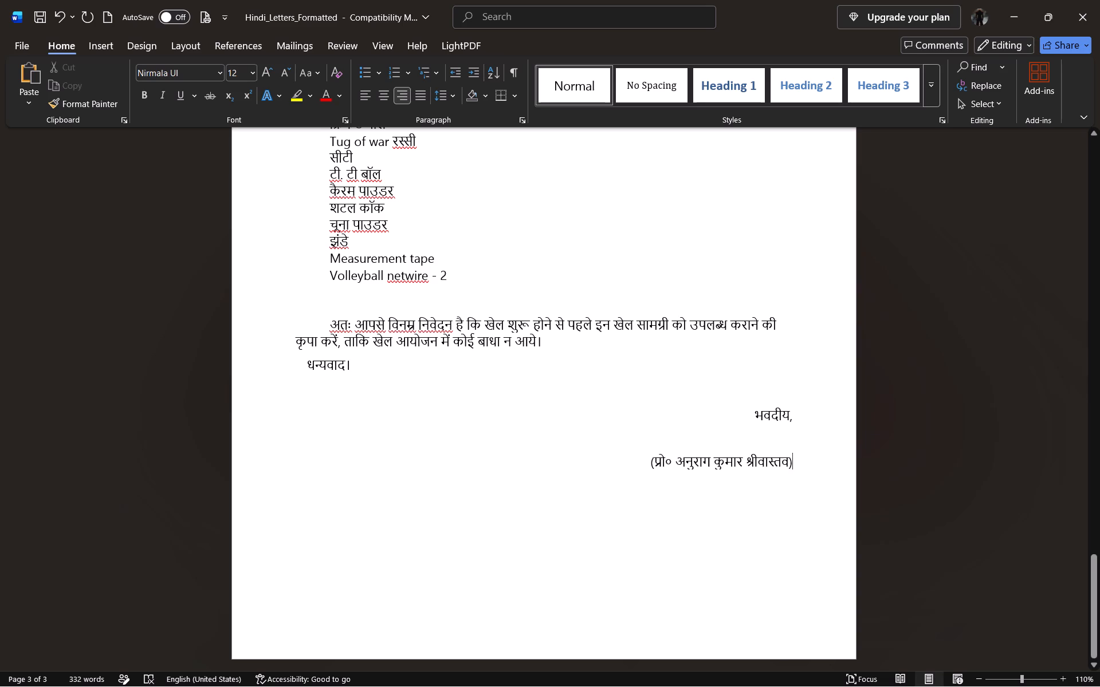
{"action": "key", "text": "Return"}
Insert a blank line above "भवदीय," in the equipment letter to widen the gap below "धन्यवाद।".
{"action": "key", "text": "Up"}
{"action": "key", "text": "Up"}
{"action": "key", "text": "Up"}
{"action": "key", "text": "Up"}
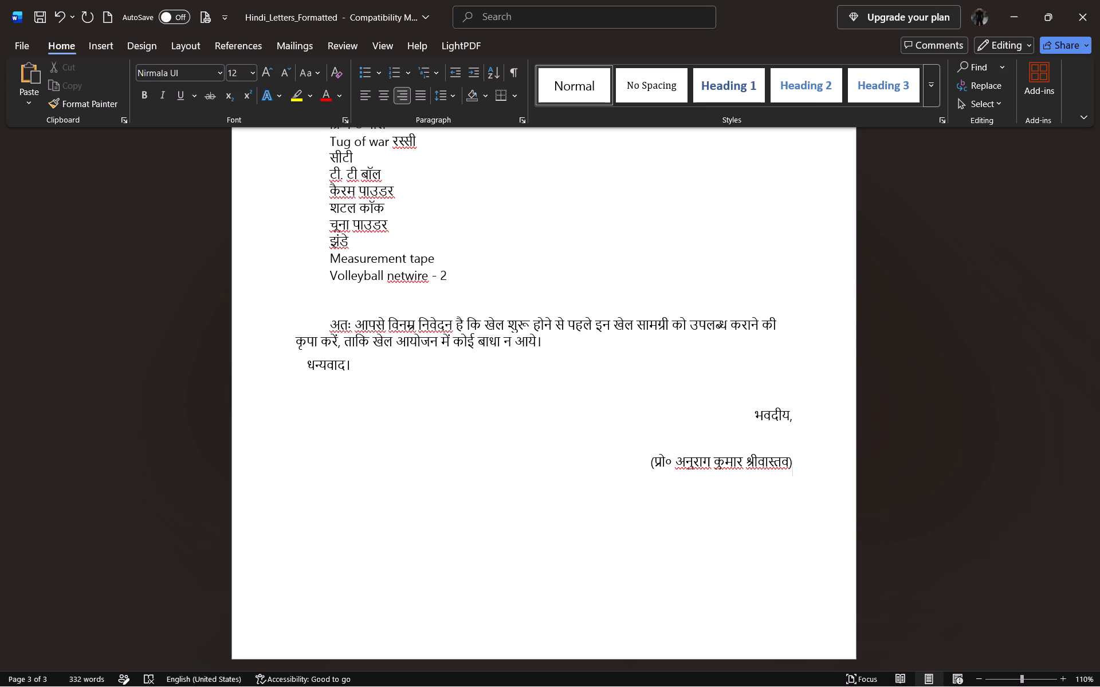
{"action": "key", "text": "Down"}
{"action": "key", "text": "Down"}
{"action": "key", "text": "Left"}
{"action": "key", "text": "Left"}
{"action": "key", "text": "Left"}
{"action": "key", "text": "Left"}
{"action": "key", "text": "Left"}
{"action": "key", "text": "Left"}
{"action": "key", "text": "Left"}
{"action": "key", "text": "Right"}
{"action": "key", "text": "Right"}
{"action": "key", "text": "Return"}
Insert a blank line between "भवदीय," and the signatory's name in parentheses.
{"action": "key", "text": "Down"}
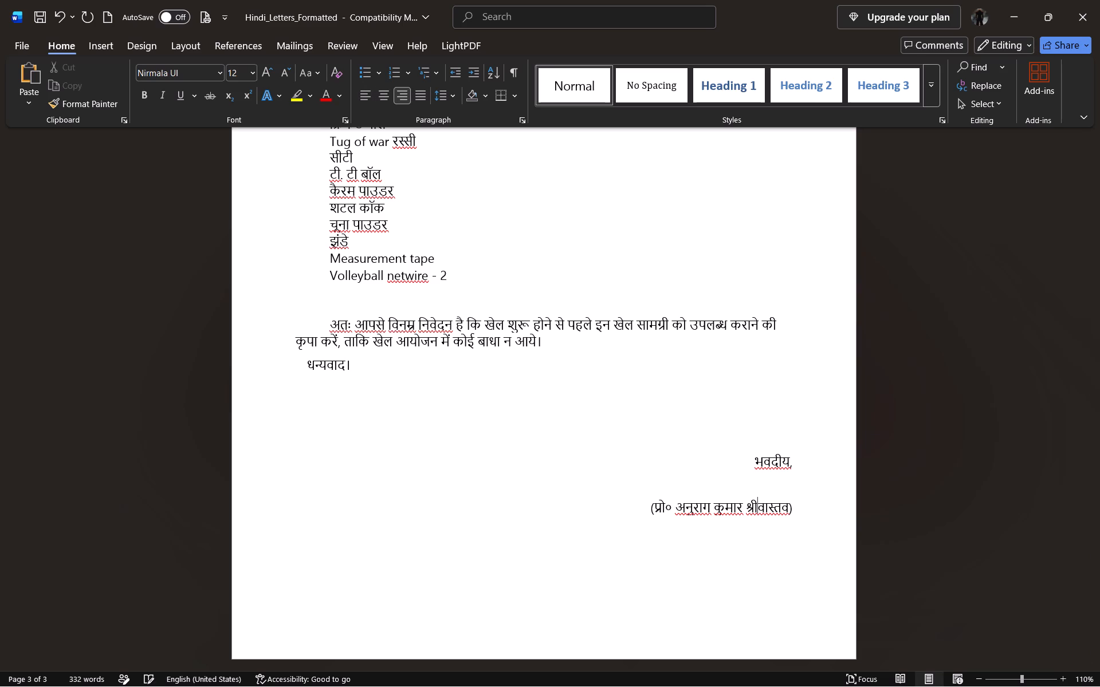
{"action": "key", "text": "Left"}
{"action": "key", "text": "Left"}
{"action": "key", "text": "Left"}
{"action": "key", "text": "Left"}
{"action": "key", "text": "Left"}
{"action": "key", "text": "Left"}
{"action": "key", "text": "Left"}
{"action": "key", "text": "Left"}
{"action": "key", "text": "Left"}
{"action": "key", "text": "Left"}
{"action": "key", "text": "Left"}
{"action": "key", "text": "Left"}
{"action": "key", "text": "Left"}
{"action": "key", "text": "Left"}
{"action": "key", "text": "Return"}
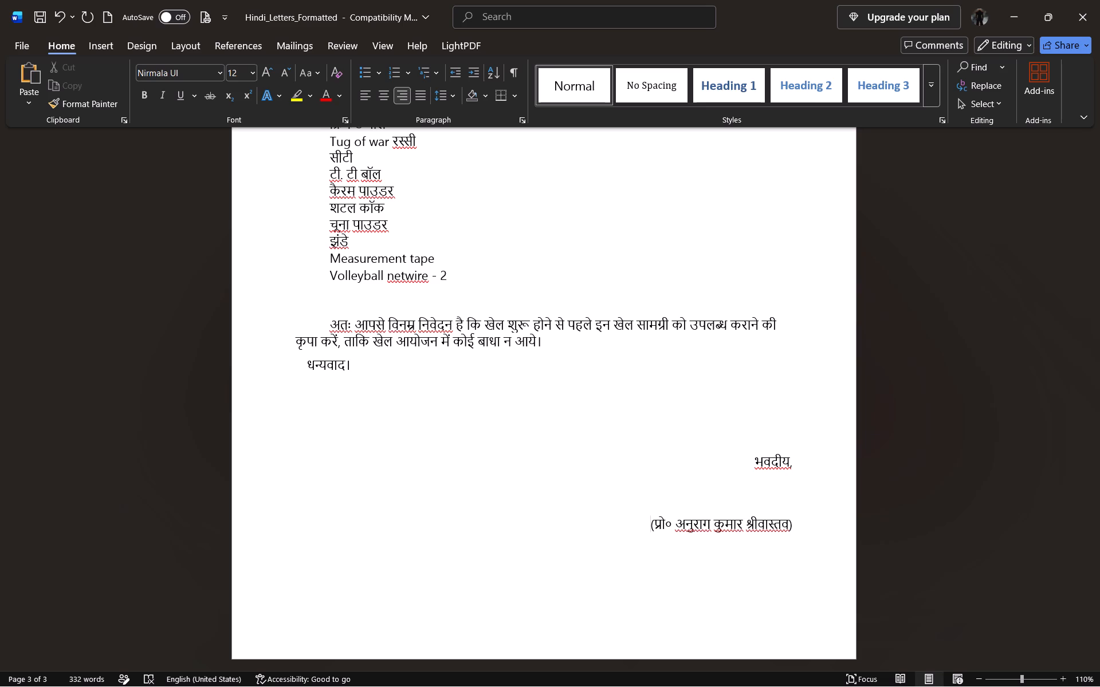
Insert another blank line between "भवदीय," and the signatory's name in parentheses in the equipment letter.
{"action": "key", "text": "Return"}
{"action": "left_click", "coordinate": [940, 409]}
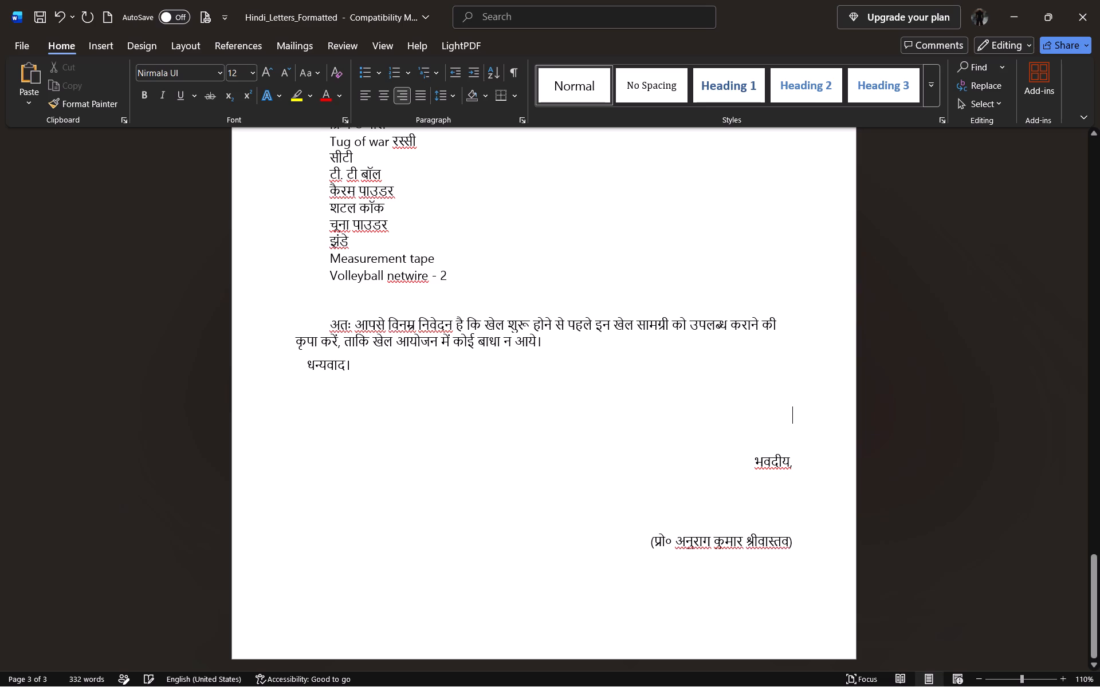
Save the changes to the Hindi_Letters_Formatted document.
{"action": "scroll", "coordinate": [940, 409], "scroll_direction": "up", "scroll_amount": 15}
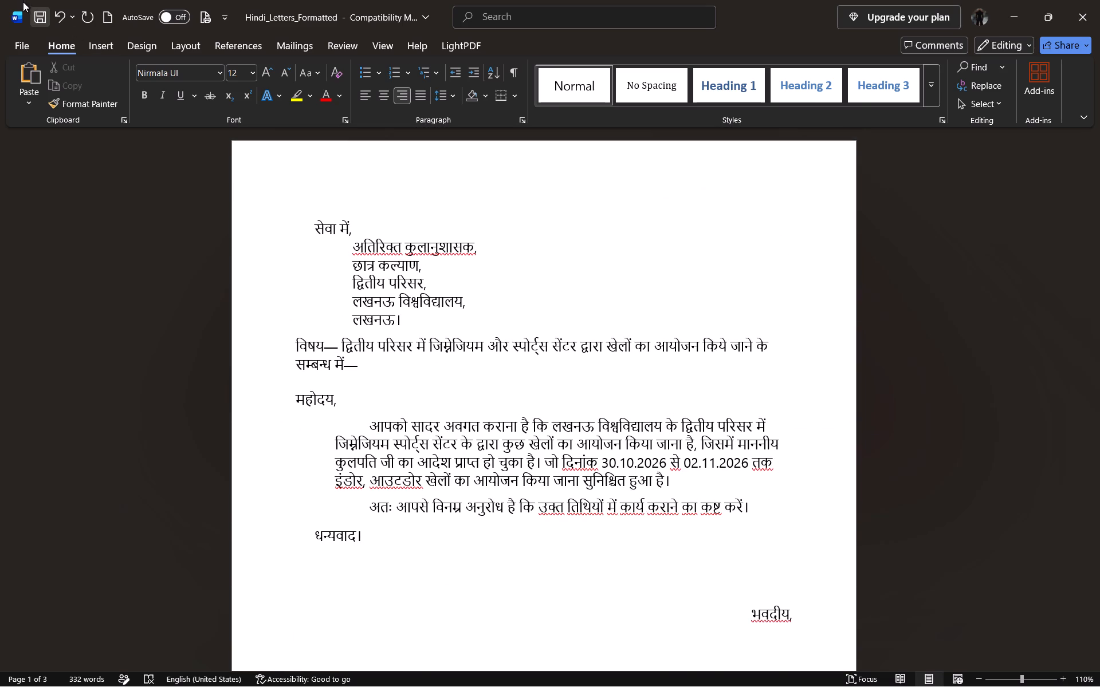
{"action": "left_click", "coordinate": [40, 17]}
Print all pages of the letters with Microsoft Print to PDF, saving the output in Downloads as letter2.
{"action": "left_click", "coordinate": [207, 18]}
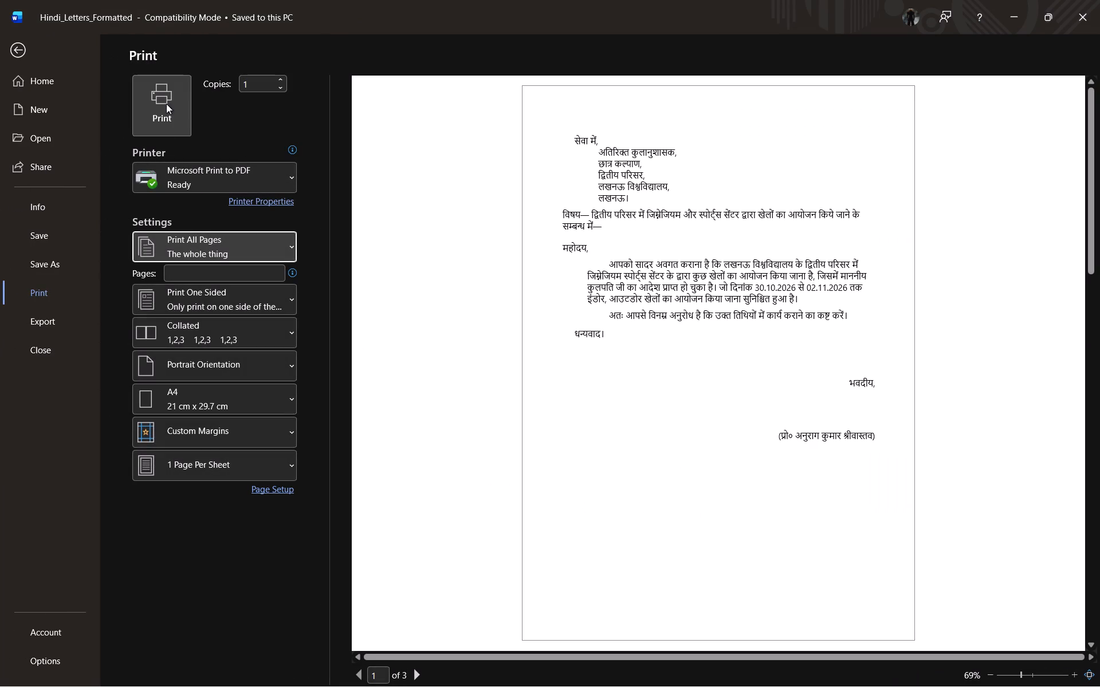
{"action": "left_click", "coordinate": [166, 104]}
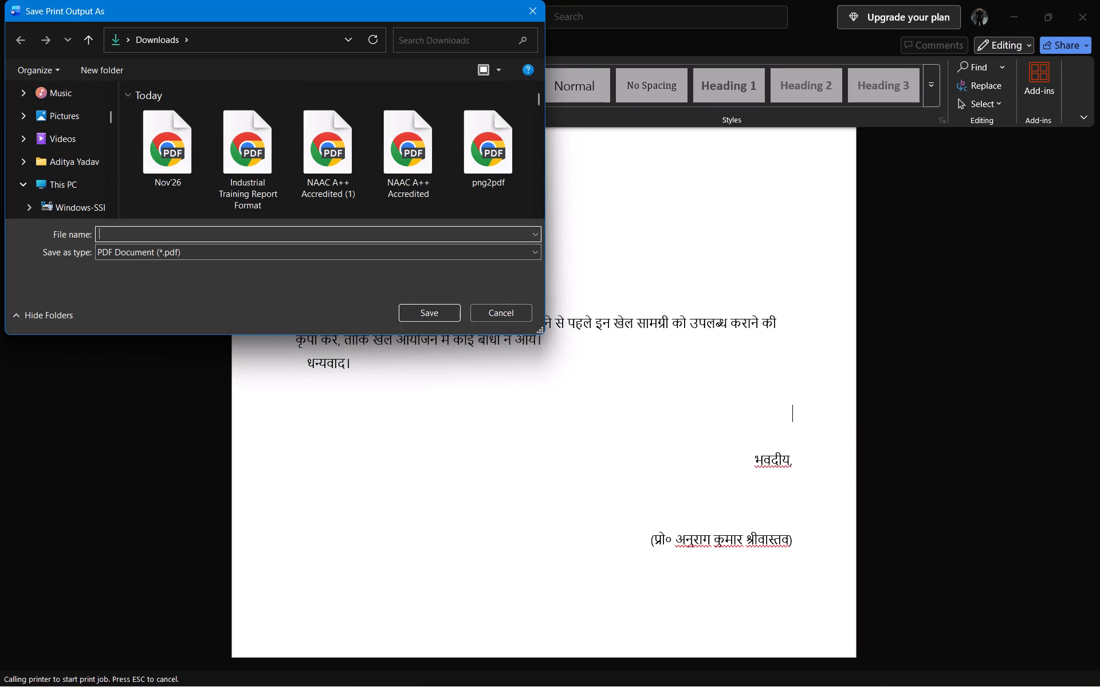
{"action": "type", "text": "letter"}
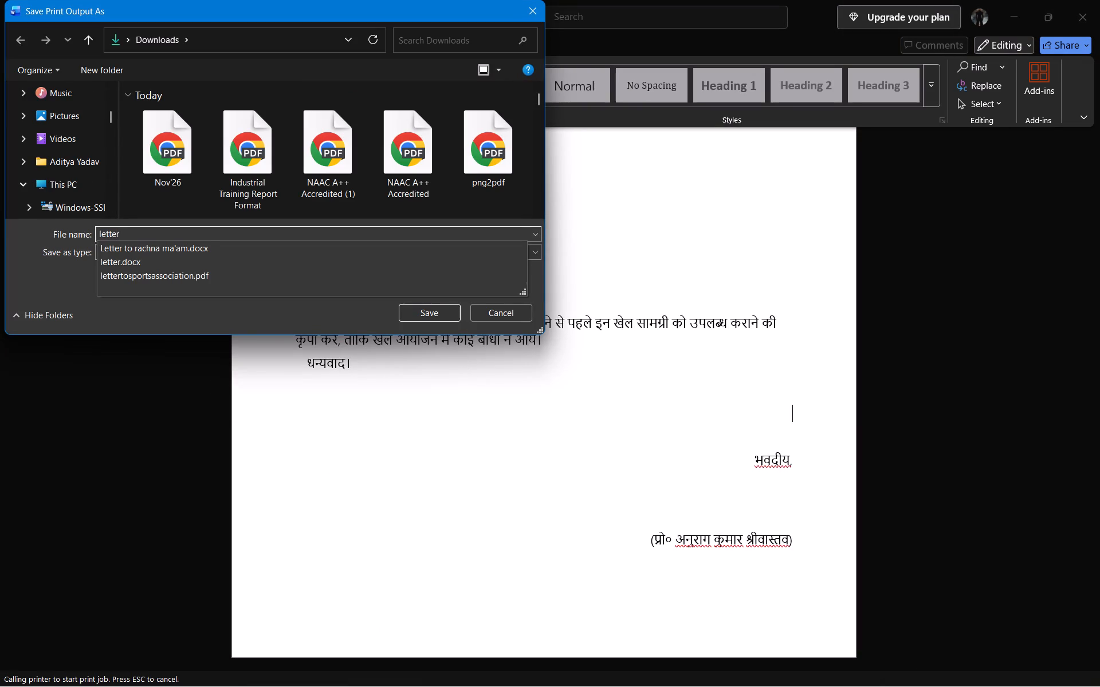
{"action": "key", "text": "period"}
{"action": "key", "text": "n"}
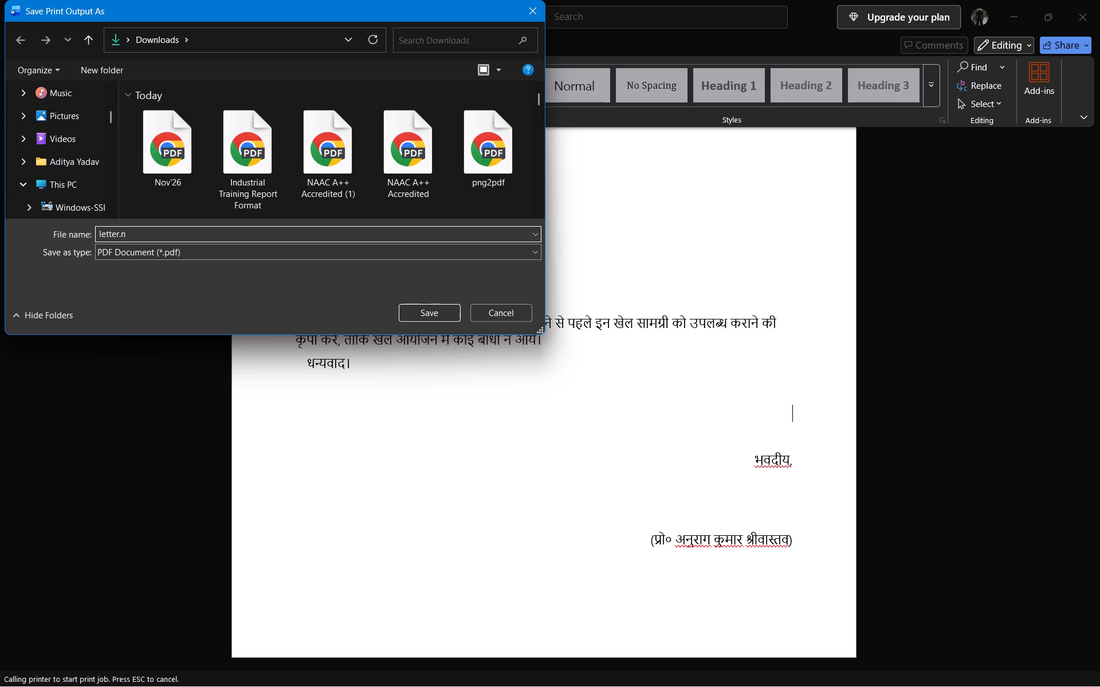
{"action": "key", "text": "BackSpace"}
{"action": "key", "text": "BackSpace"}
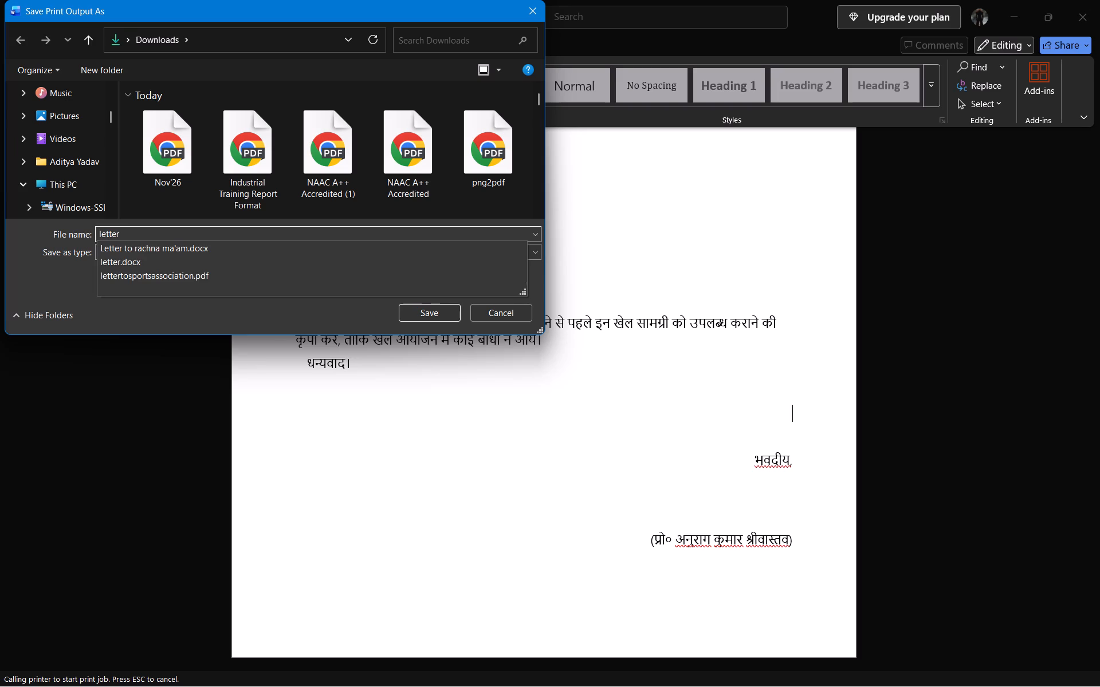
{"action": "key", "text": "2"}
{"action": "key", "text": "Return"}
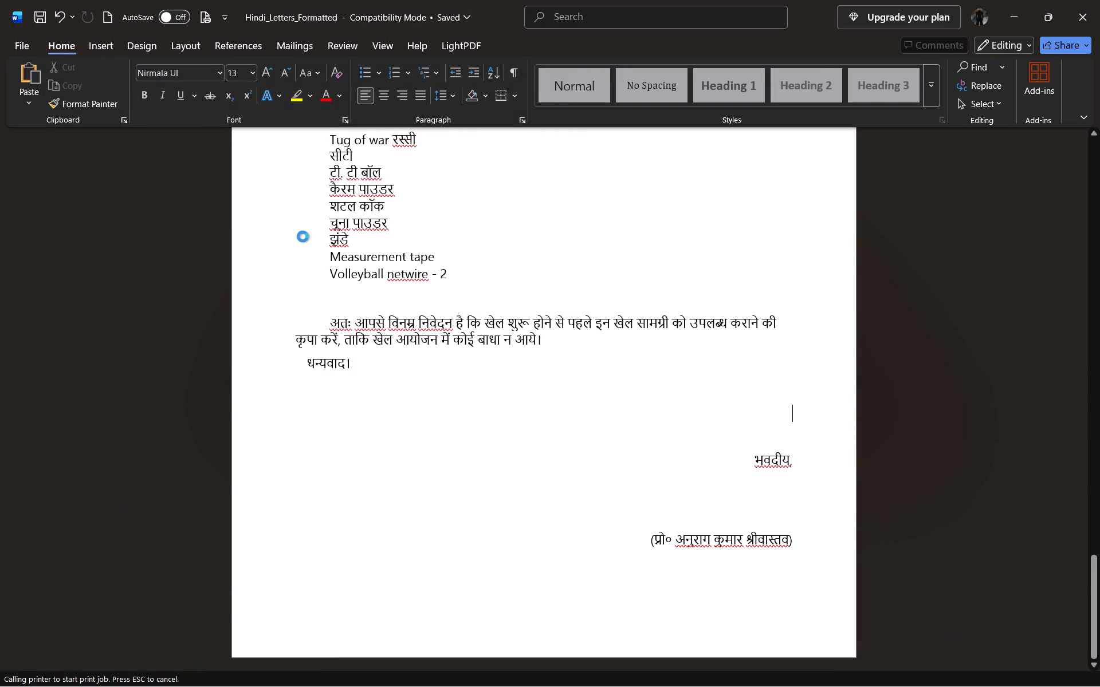